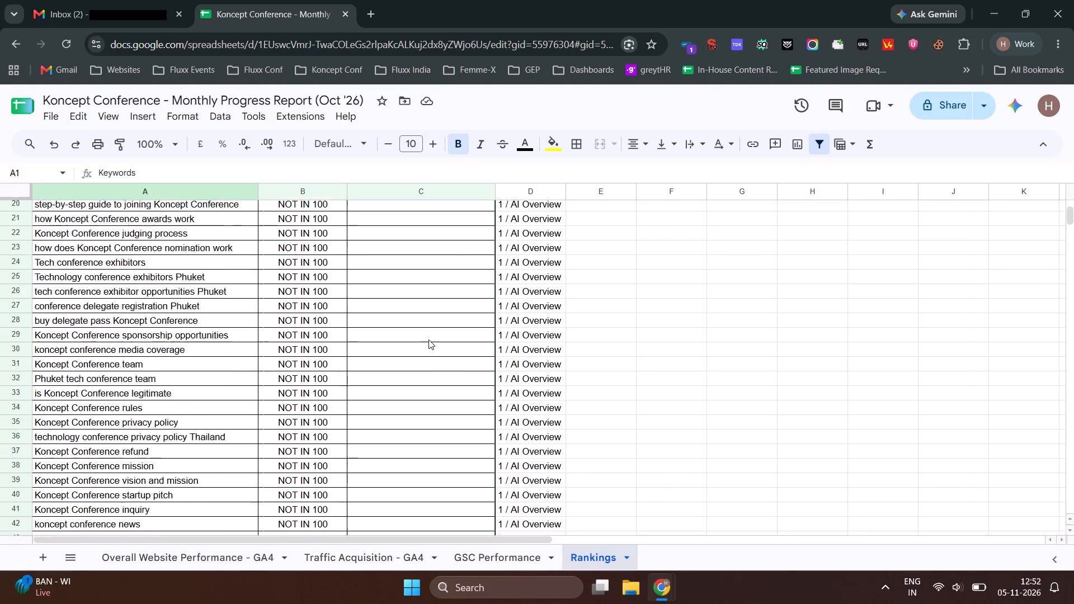
Look through the keywords and their ranking columns in the Rankings sheet.
scroll(431, 341, down, 16)
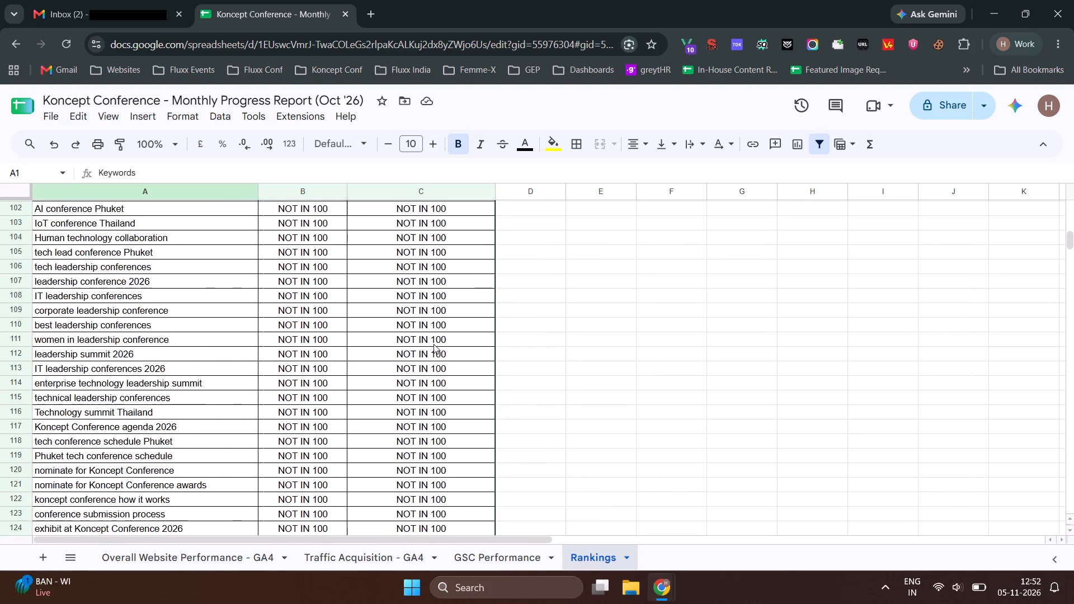
scroll(434, 344, up, 4)
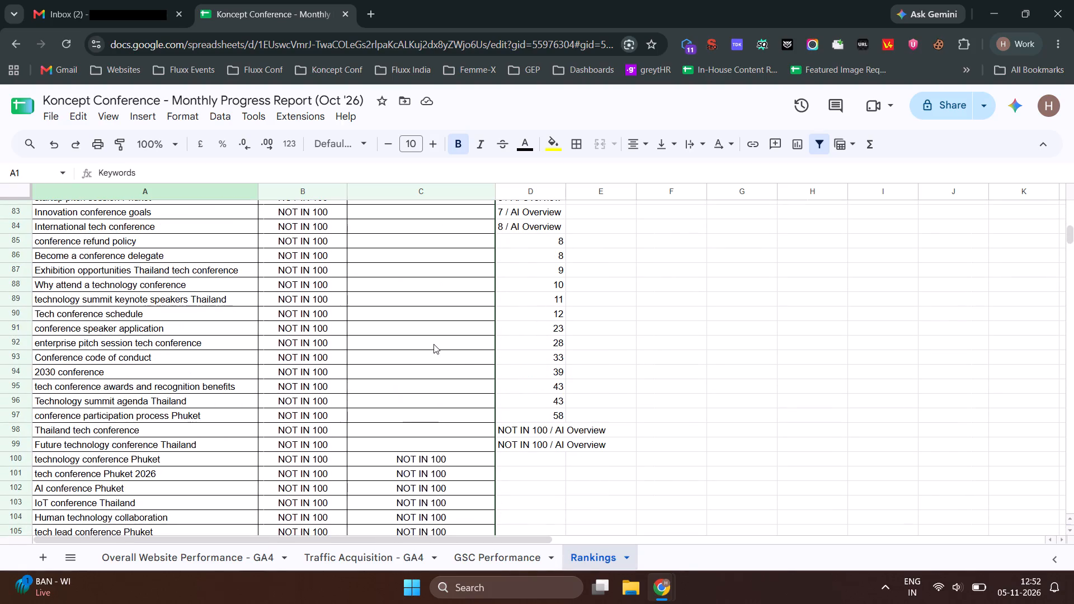
scroll(434, 344, up, 20)
scroll(434, 344, up, 4)
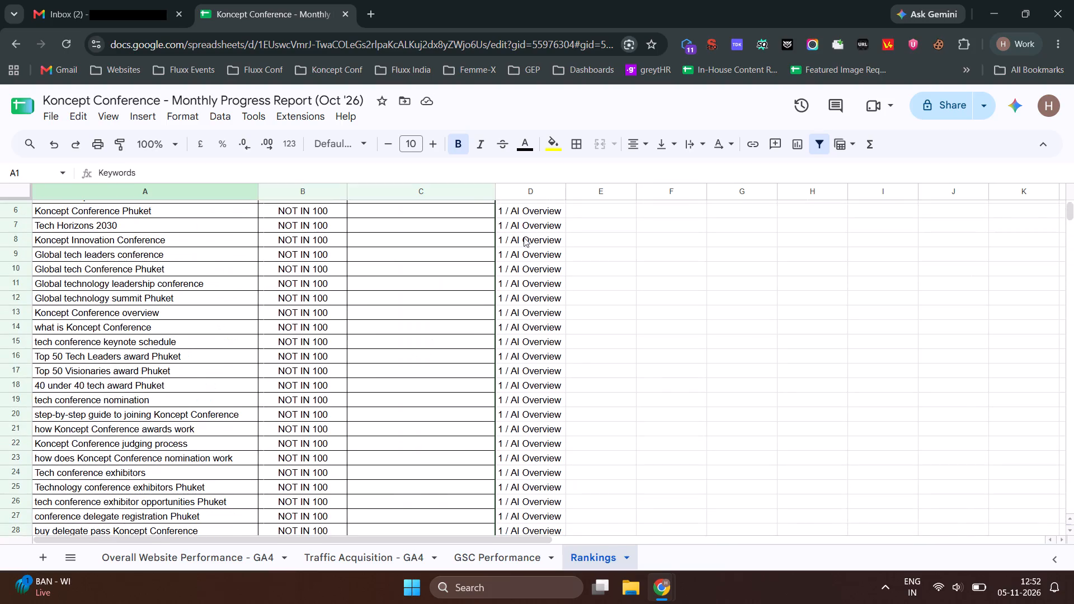
Switch to the incognito window and replace the FLUXX Conference tab with a new blank tab.
key(alt+Tab)
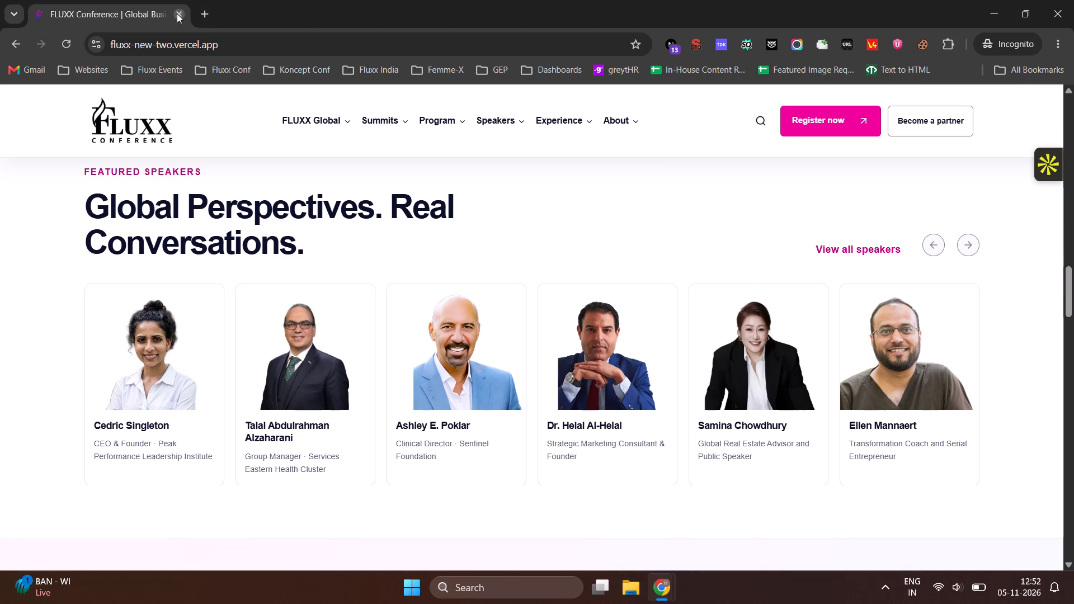
click(200, 13)
click(180, 16)
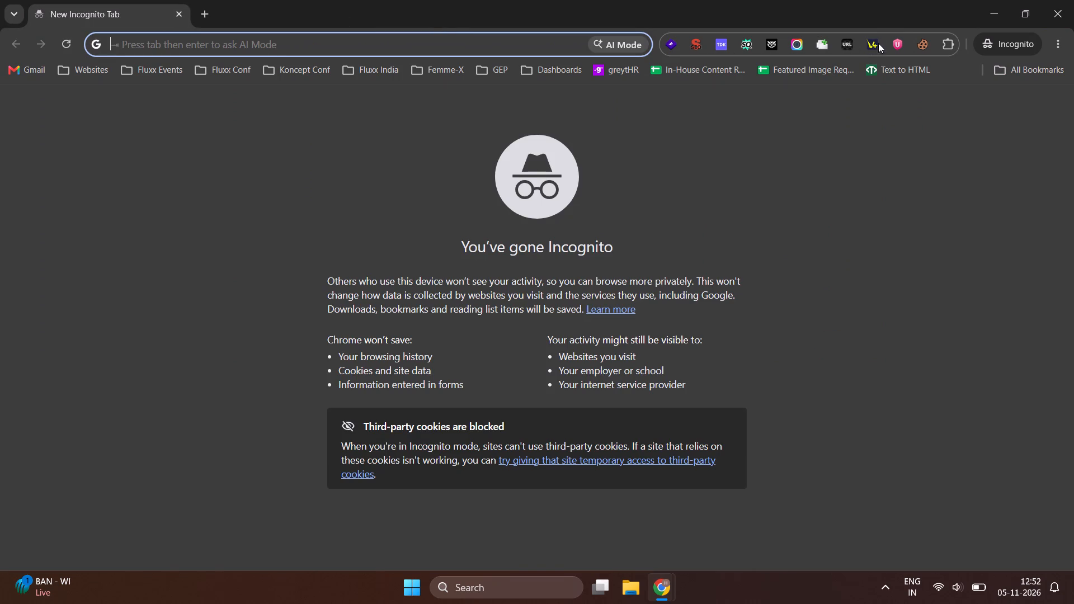
Connect the Urban VPN extension to Thailand.
click(896, 48)
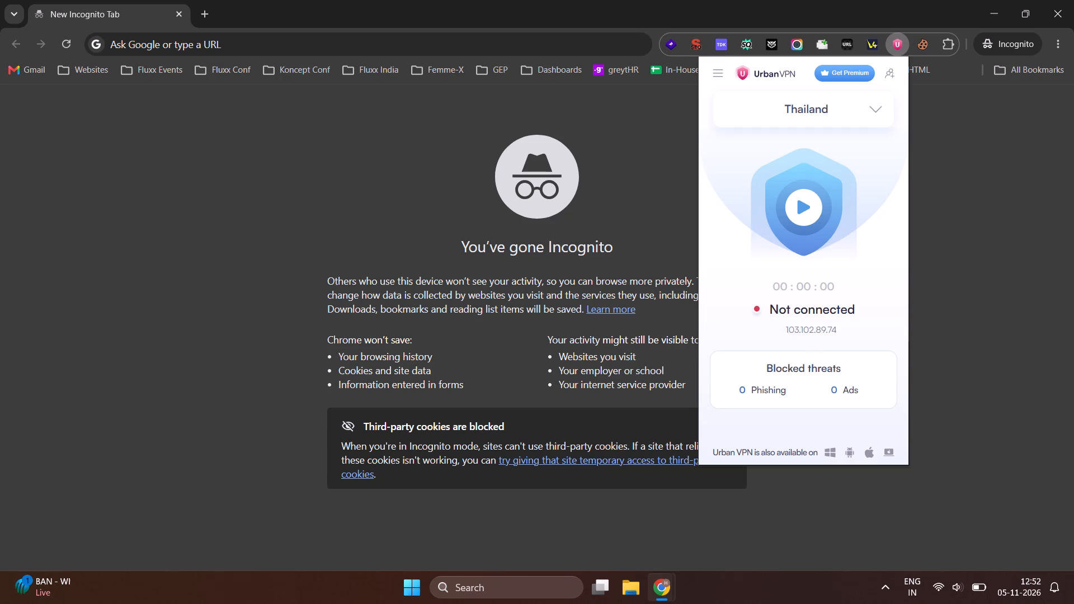
click(817, 207)
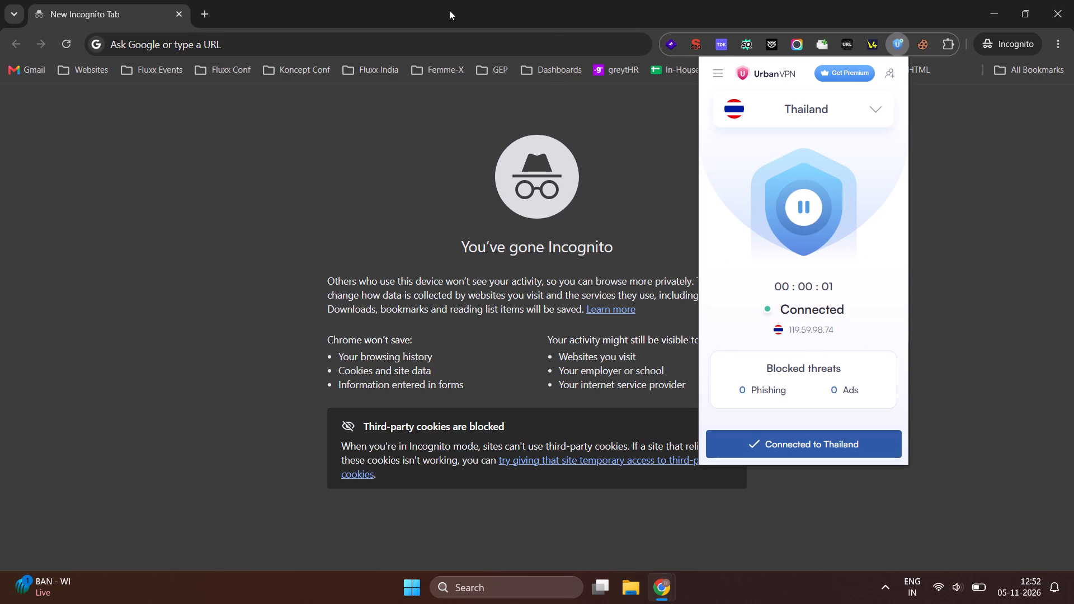
click(411, 0)
Open google.com in the incognito tab.
click(369, 56)
click(367, 49)
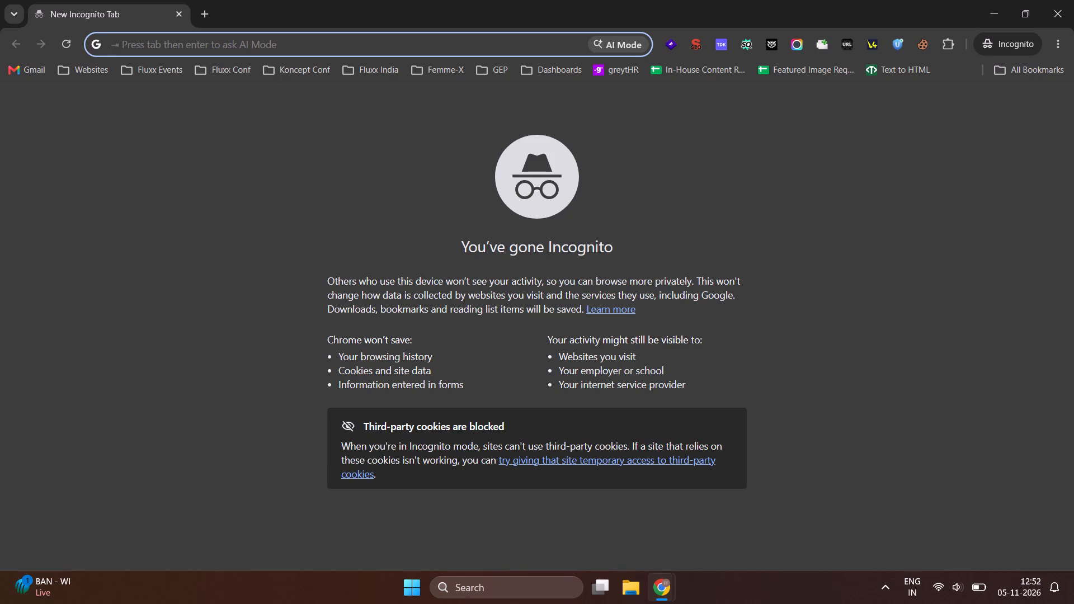
text(gog)
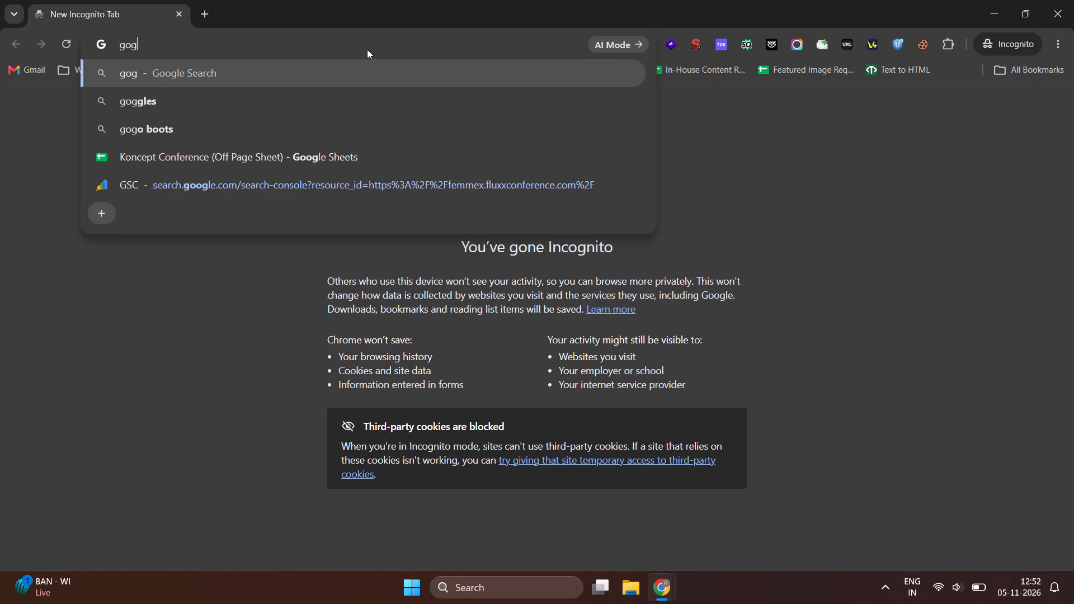
key(BackSpace)
text(ooglr)
key(BackSpace)
key(BackSpace)
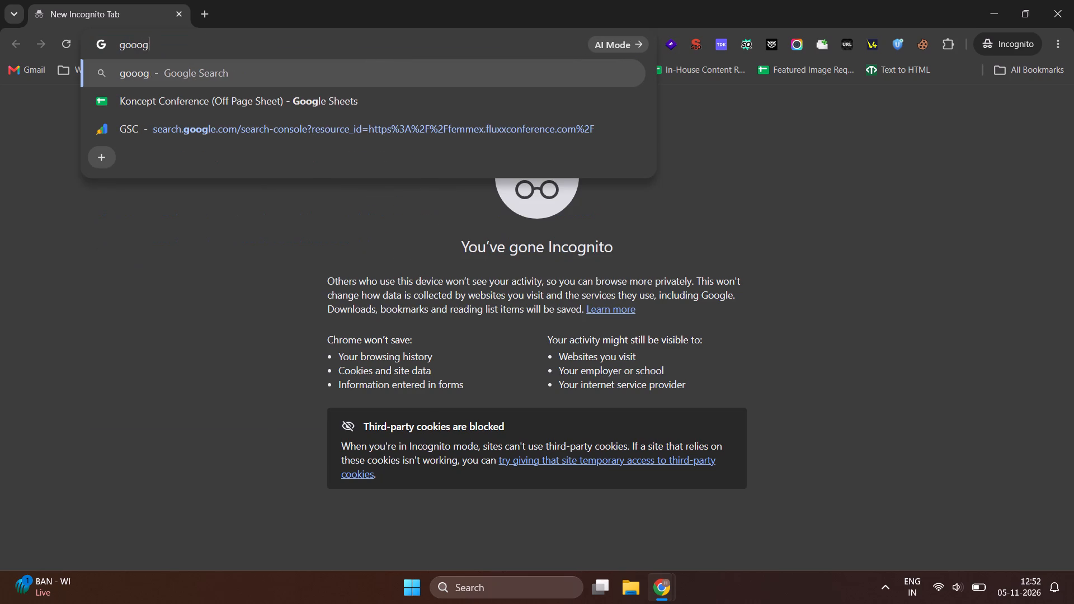
key(BackSpace)
key(BackSpace)
text(gle)
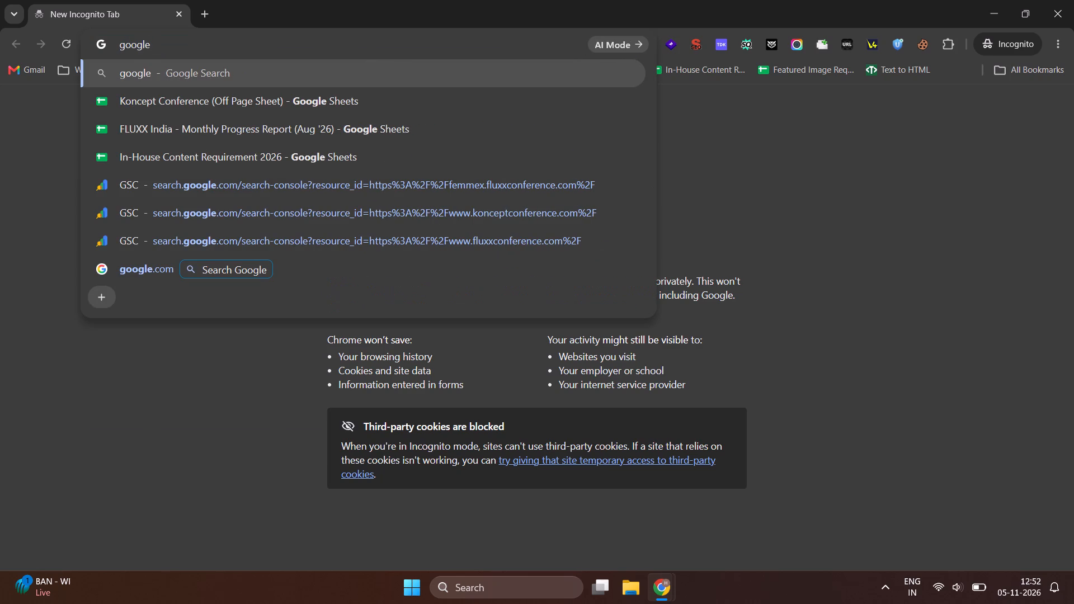
key(ctrl+Return)
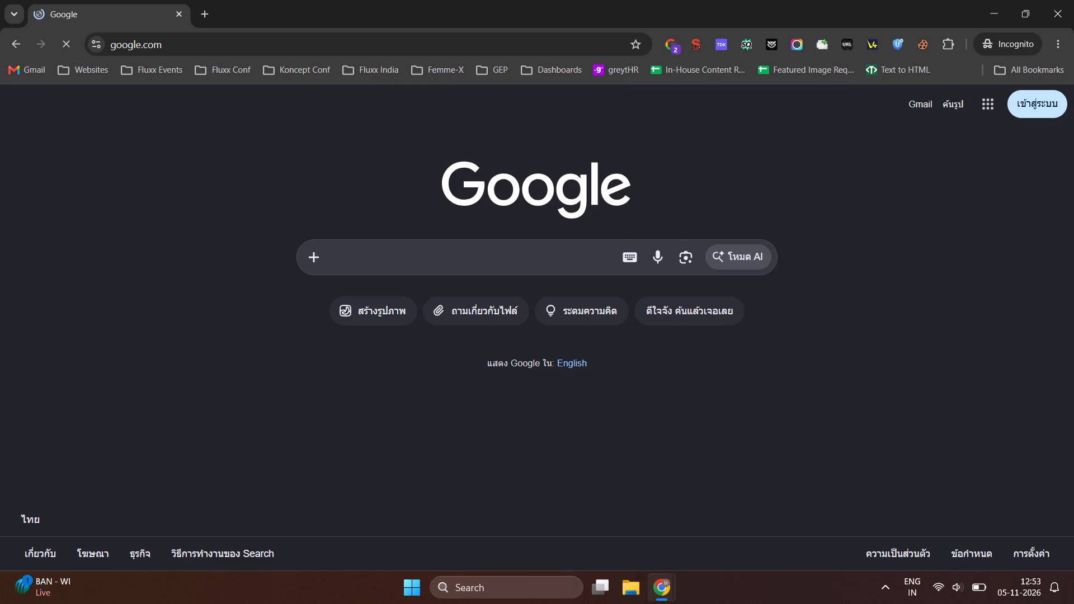
Copy the keyword "Koncept Conference" from the Rankings sheet and search Google for it in the incognito window.
key(alt+Tab)
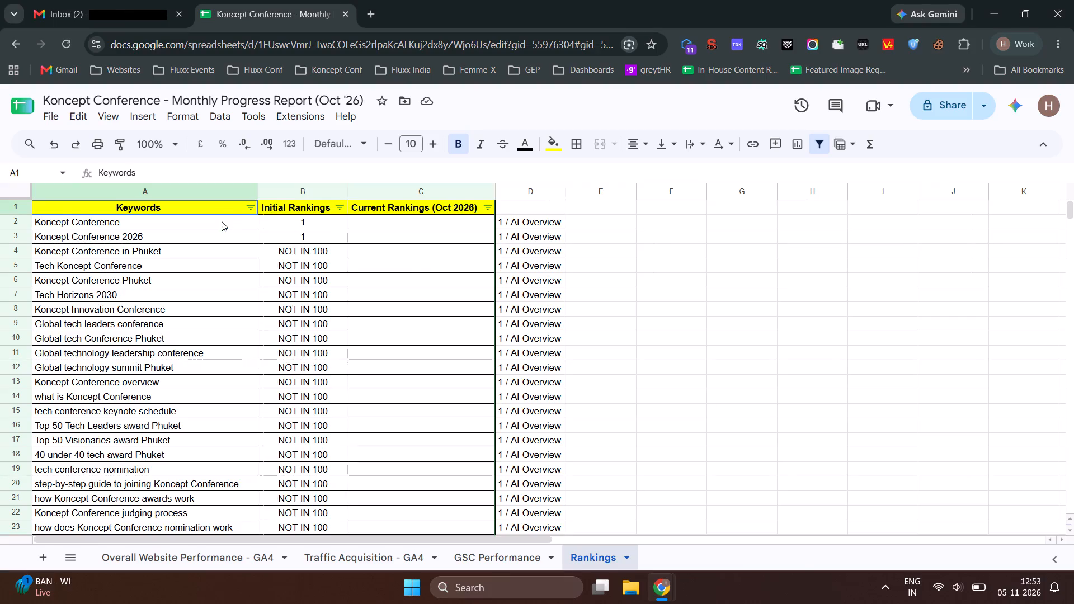
click(222, 221)
key(ctrl+c)
key(alt+Tab)
key(ctrl+v)
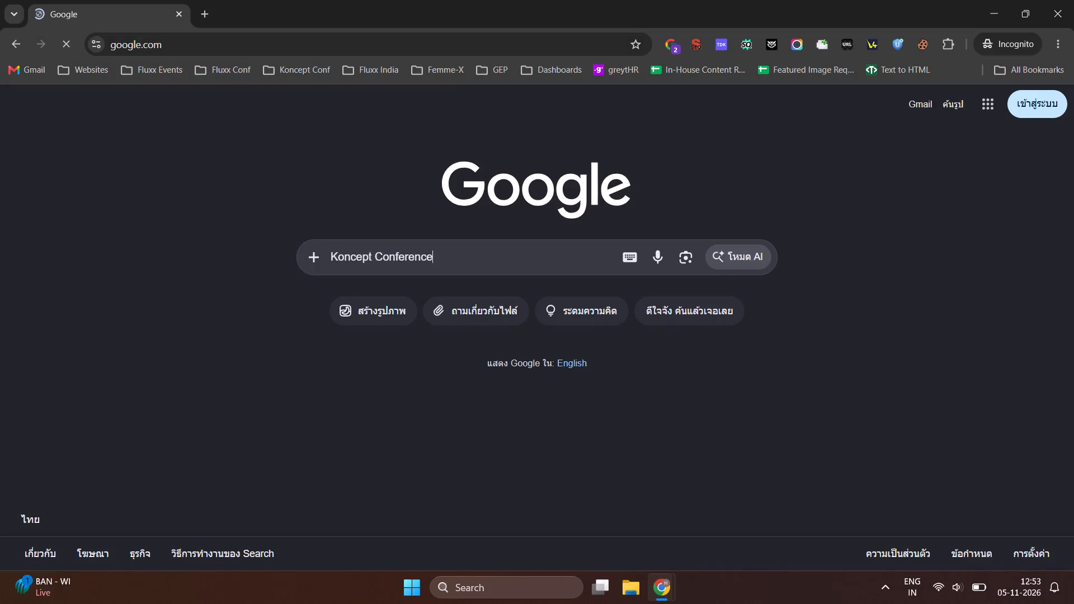
key(Return)
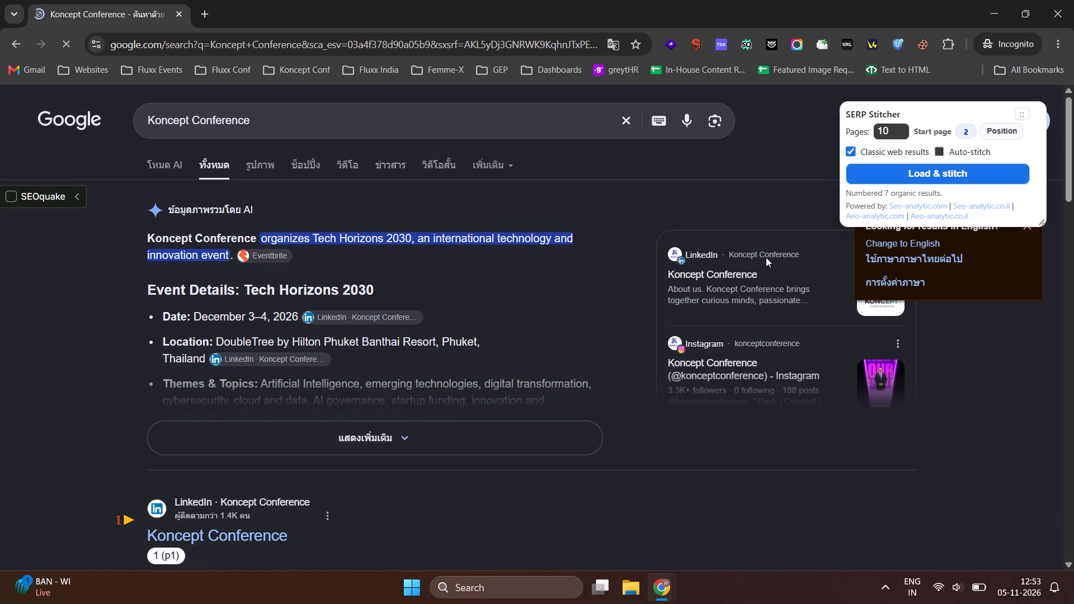
Find "konceptconference.com" within the search results page and check the results above the first match.
key(ctrl+f)
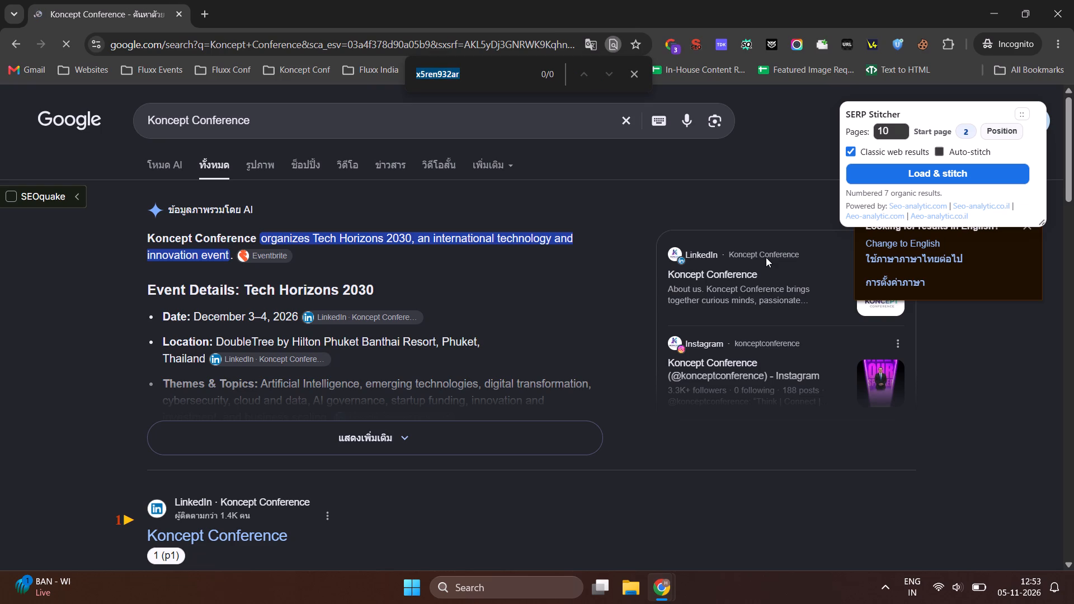
text(koncept)
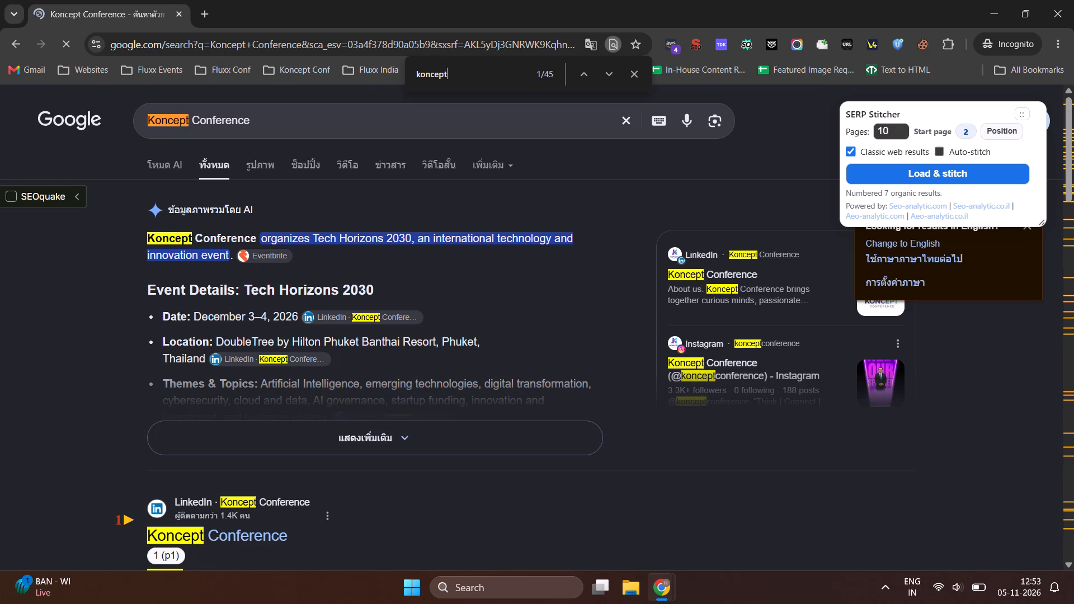
text(co)
text(nference.com)
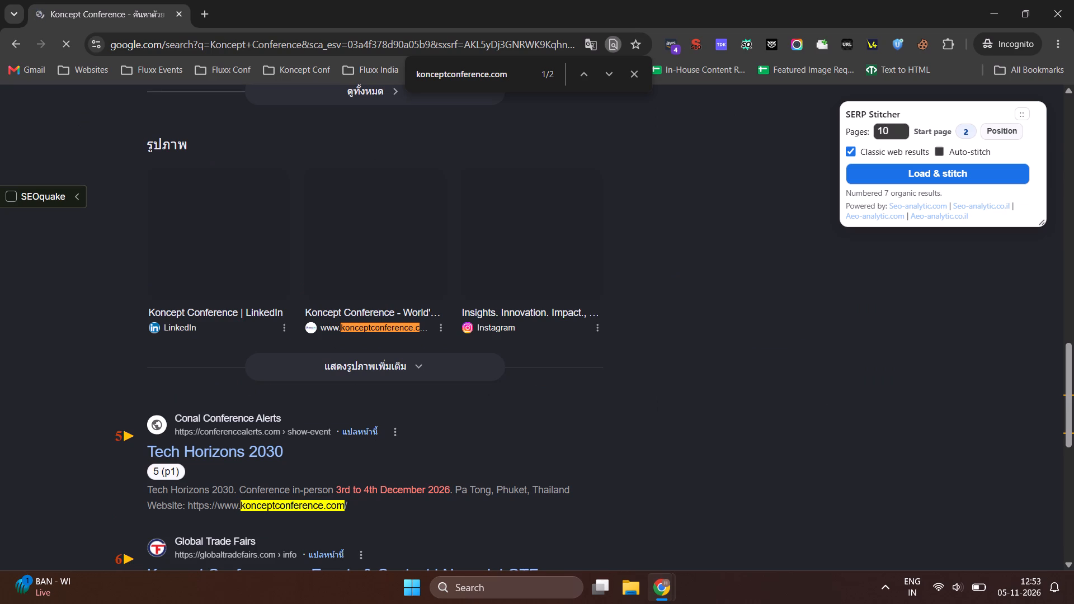
scroll(756, 483, up, 5)
scroll(690, 424, up, 4)
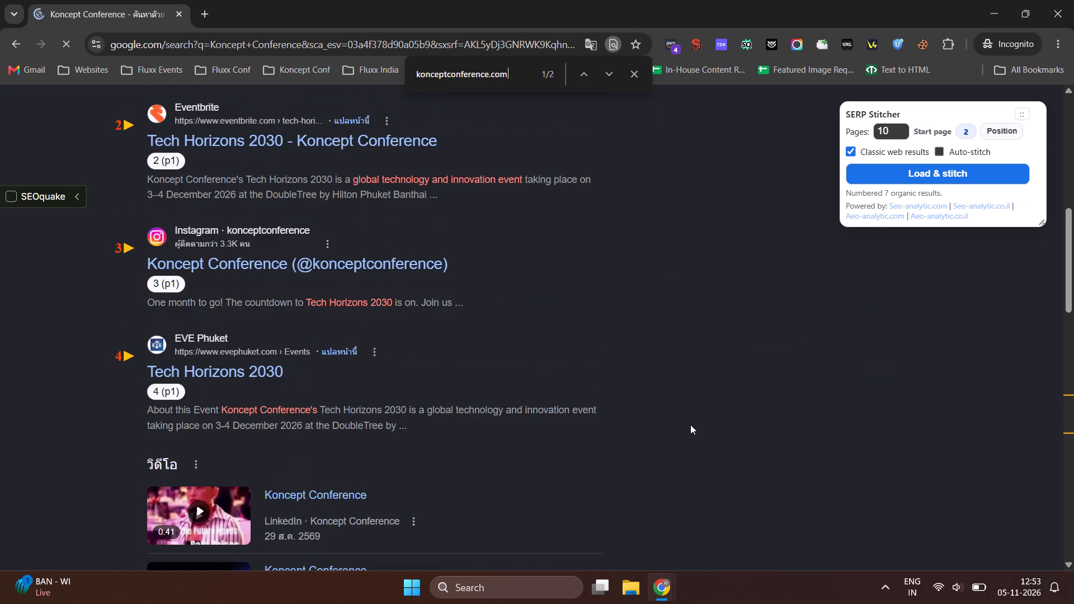
scroll(690, 424, up, 12)
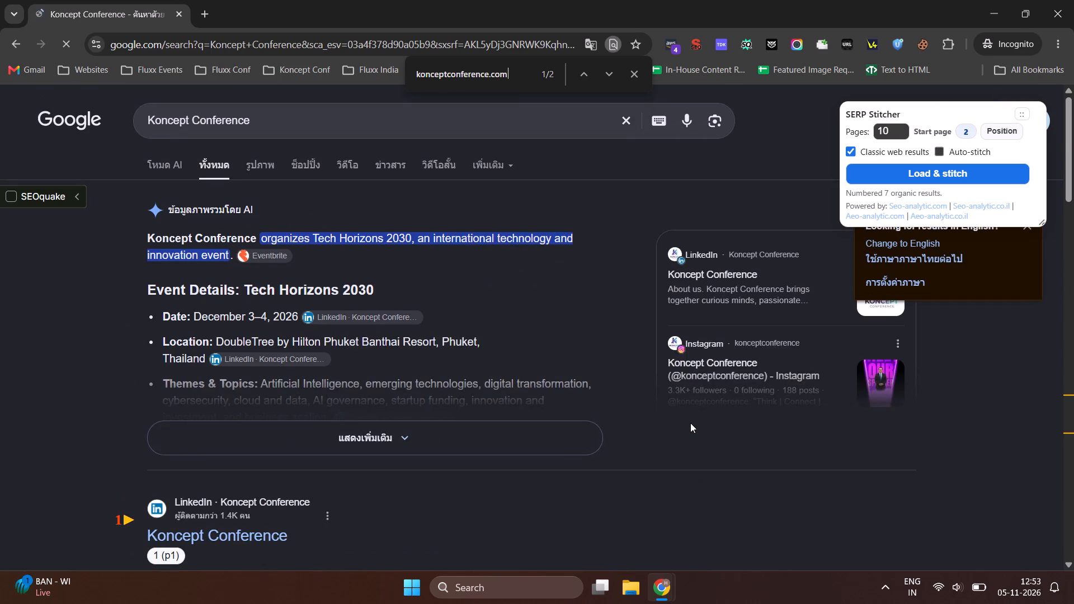
Step through the matches for konceptconference.com on the results page and review the ranked results around them.
click(515, 72)
key(Return)
key(Return)
key(Return)
key(Return)
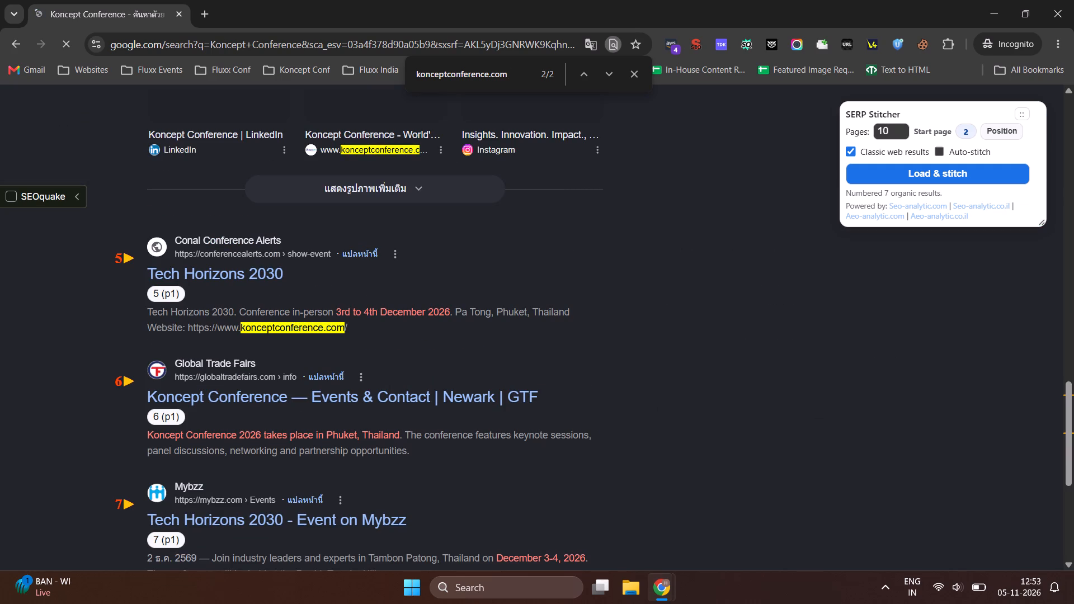
key(Return)
key(Return)
key(Return)
scroll(555, 216, up, 10)
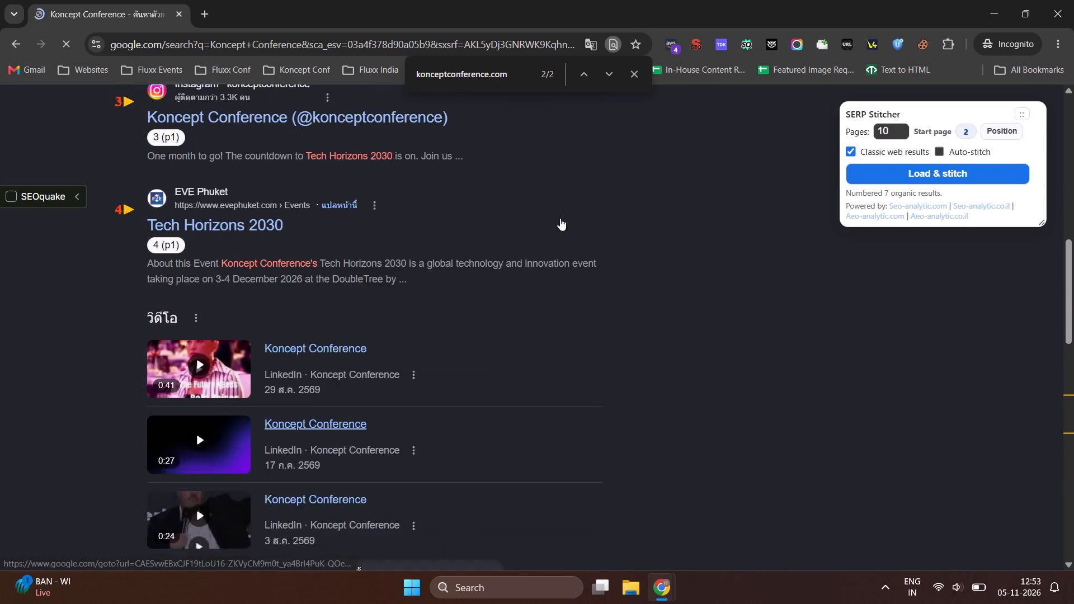
scroll(560, 218, up, 11)
scroll(623, 362, up, 4)
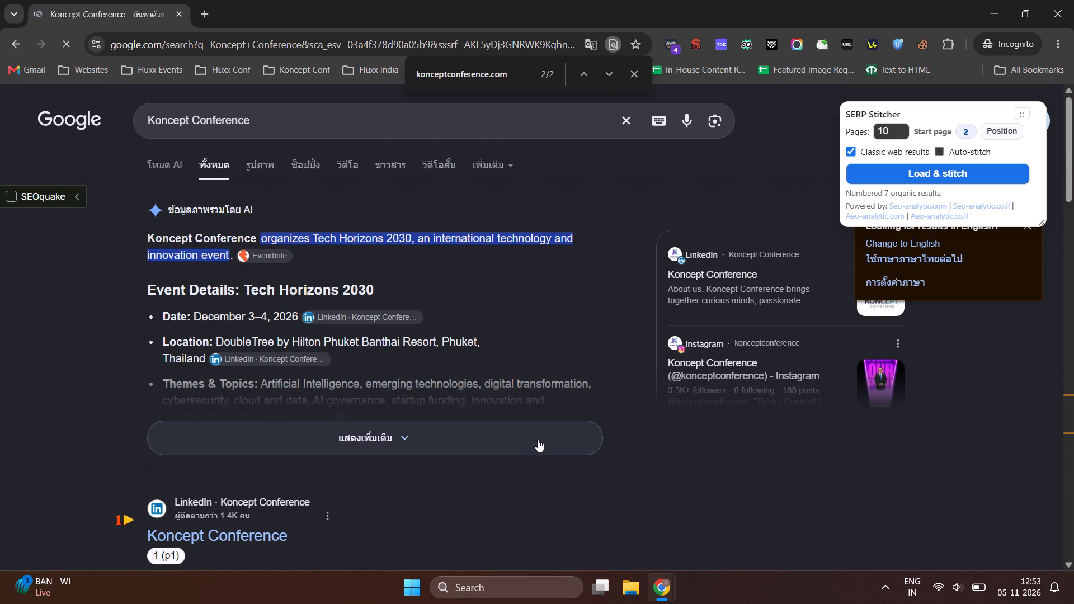
Expand the AI Overview for Koncept Conference and try to show all of its sources.
click(538, 440)
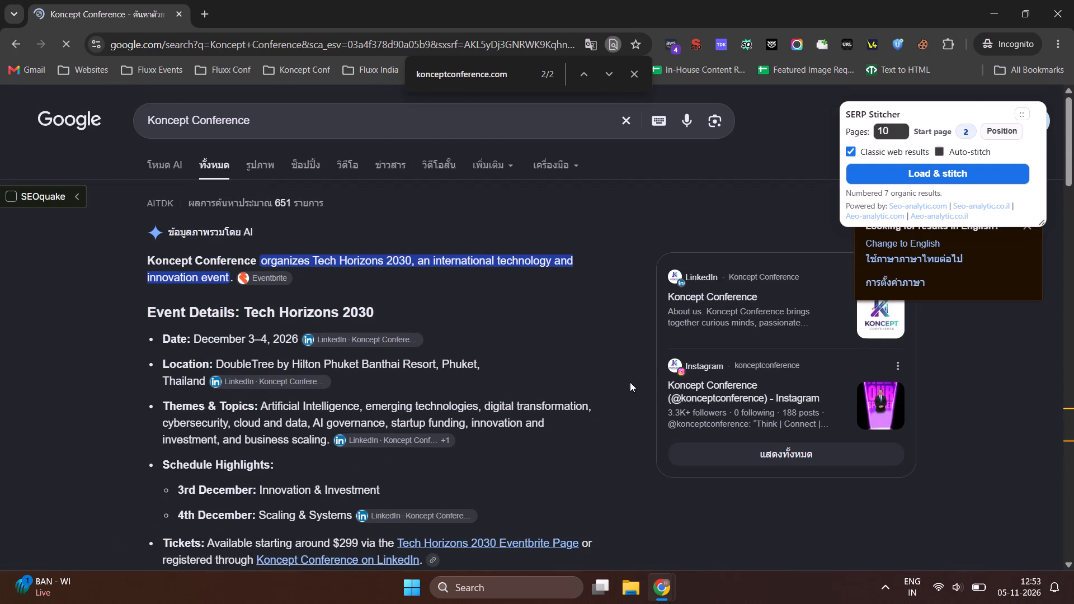
scroll(625, 392, down, 2)
click(780, 313)
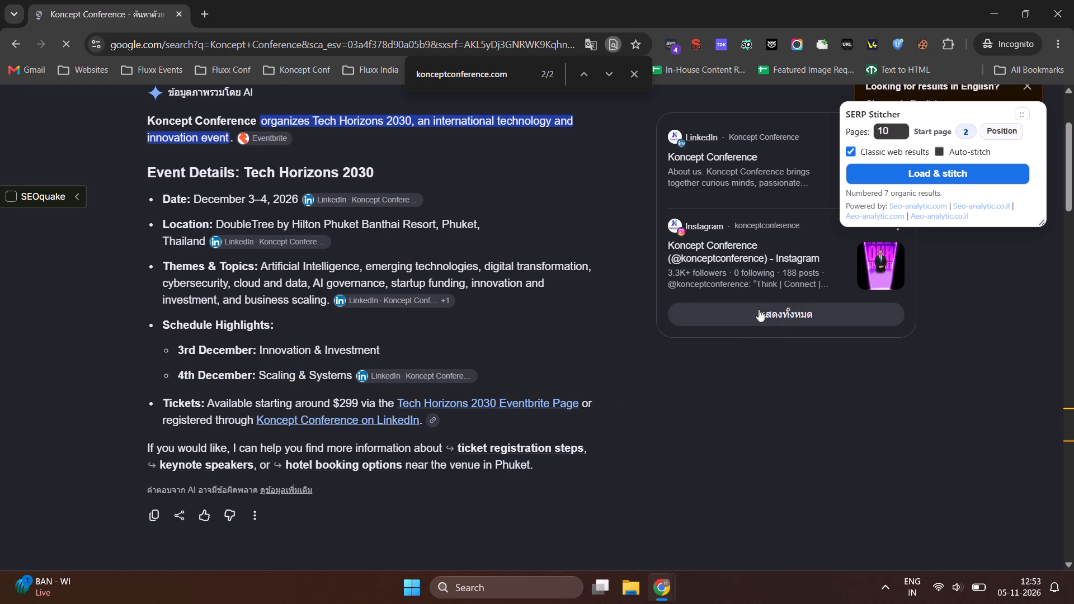
scroll(663, 357, up, 1)
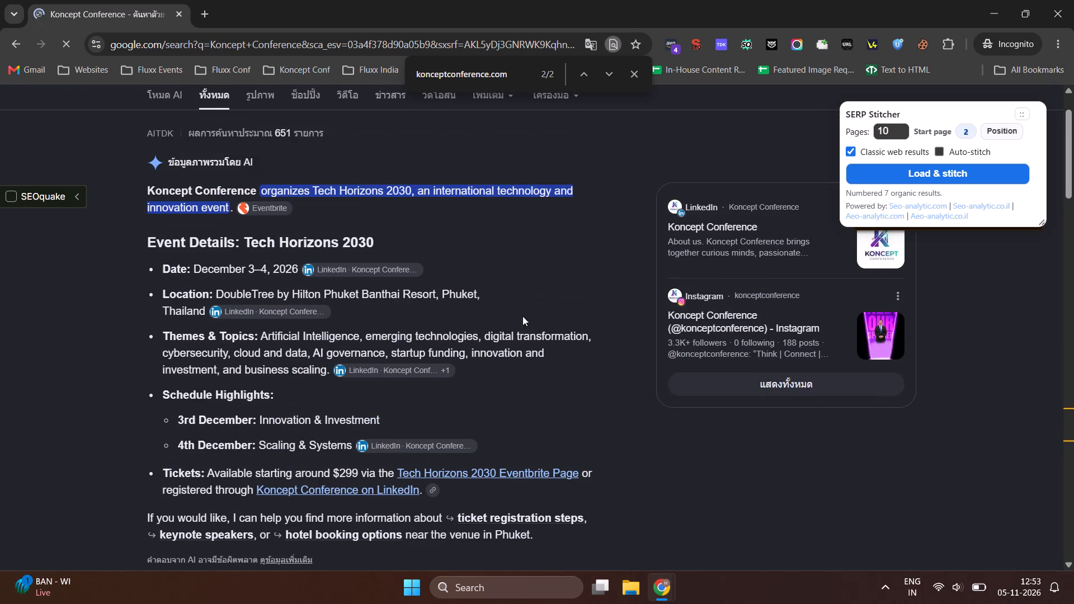
Copy the keyword "Koncept Conference 2026" from the Rankings sheet and search Google for it in the incognito window.
key(alt+Tab)
click(658, 322)
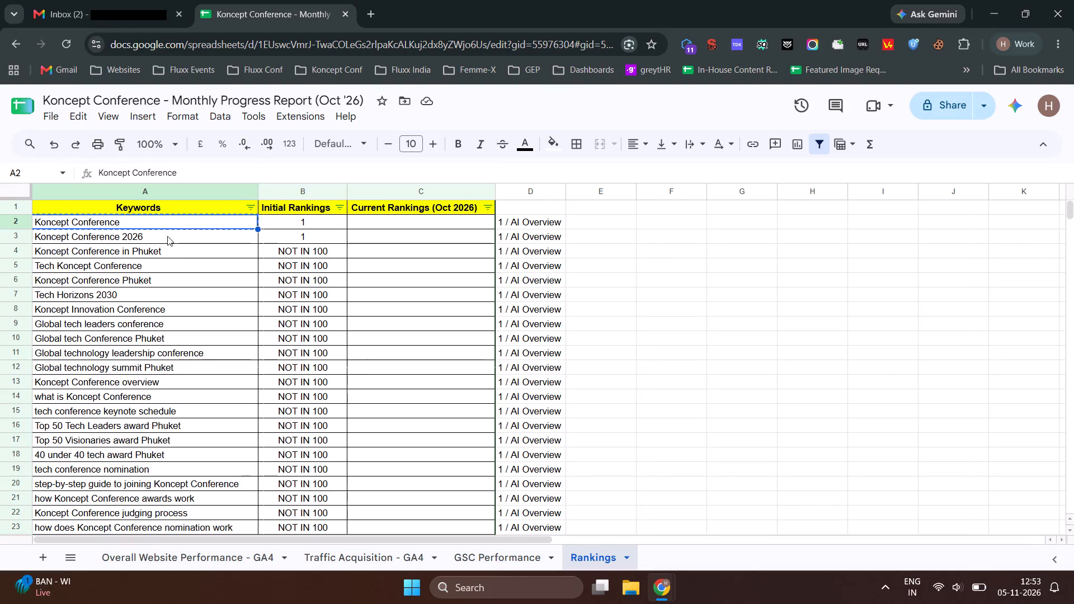
click(168, 236)
key(ctrl+c)
key(alt+Tab)
scroll(298, 171, up, 4)
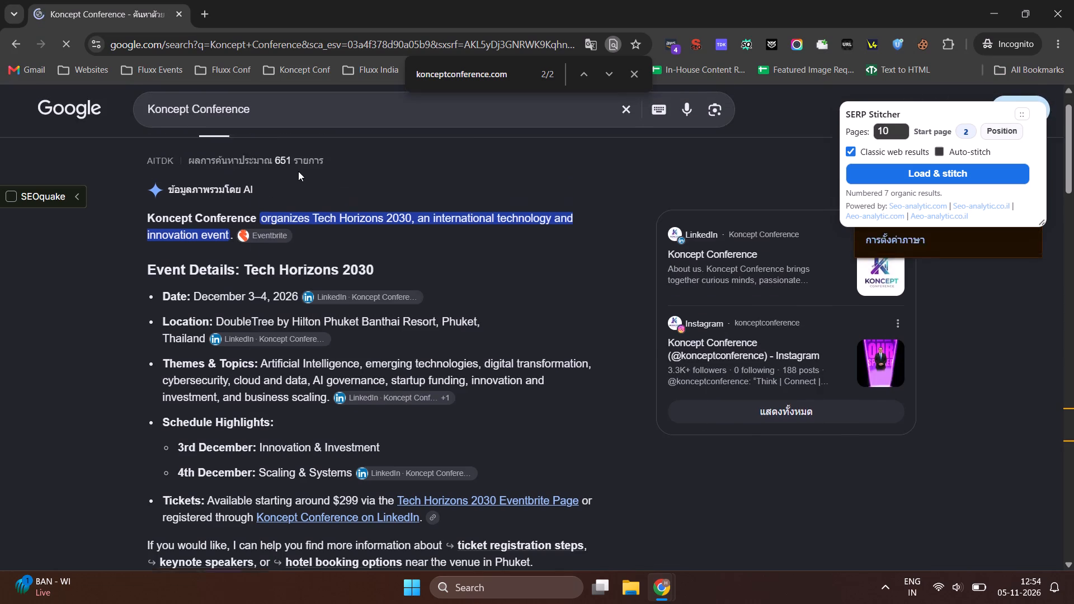
triple_click(318, 111)
key(ctrl+v)
key(Return)
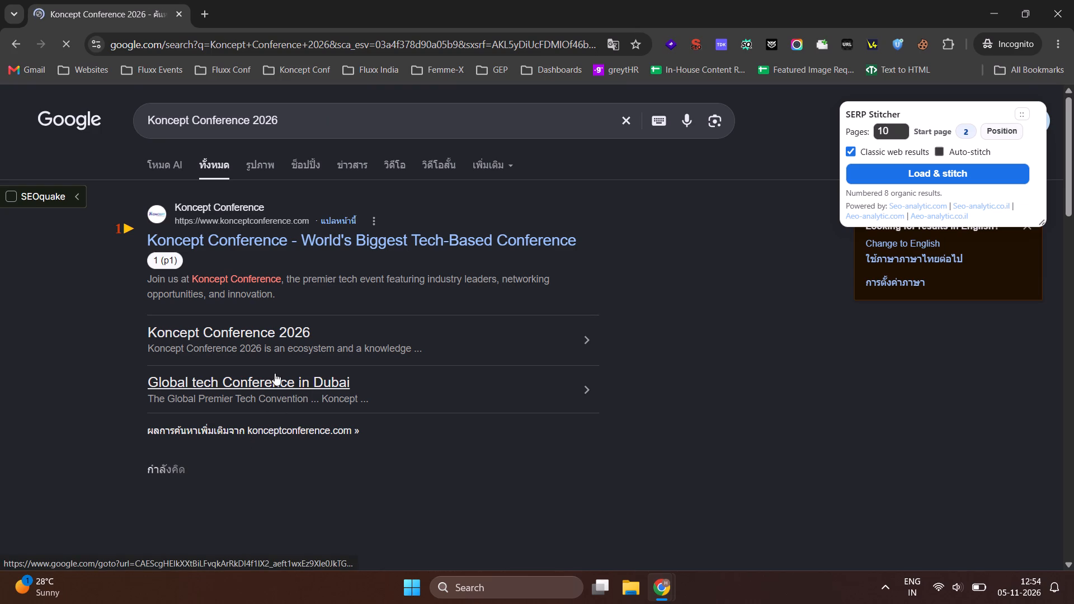
Examine the numbered results for Koncept Conference 2026 to check where konceptconference.com ranks.
scroll(280, 387, down, 8)
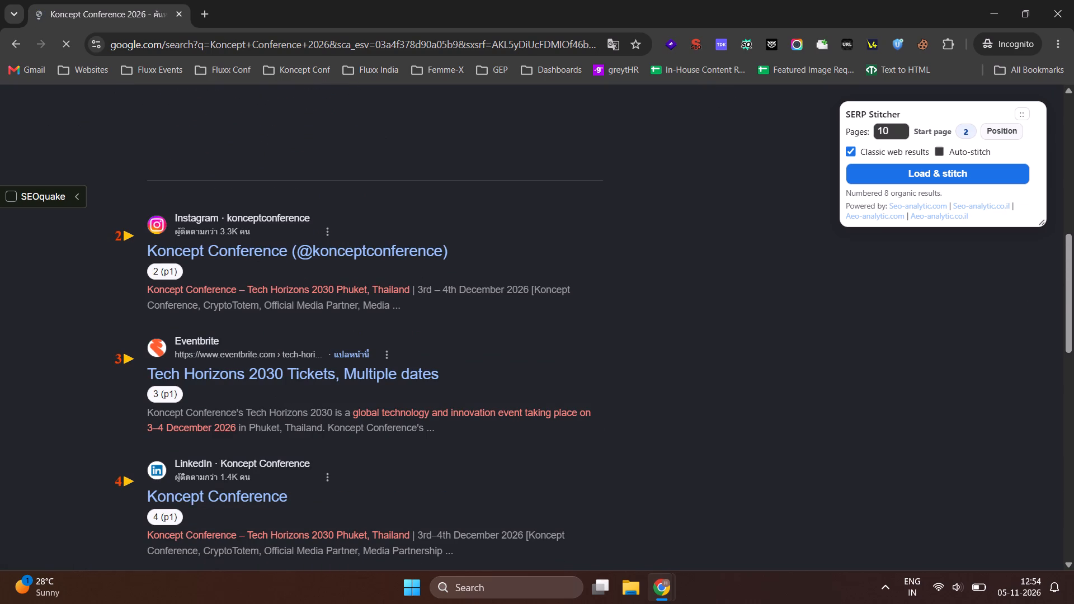
scroll(431, 423, down, 4)
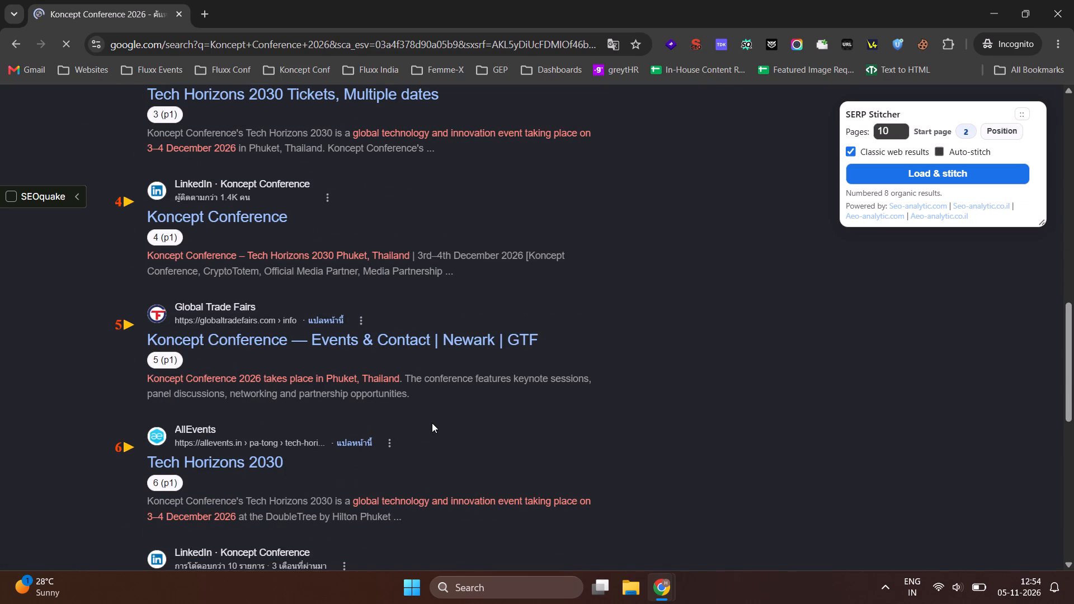
scroll(432, 423, up, 2)
scroll(488, 419, up, 2)
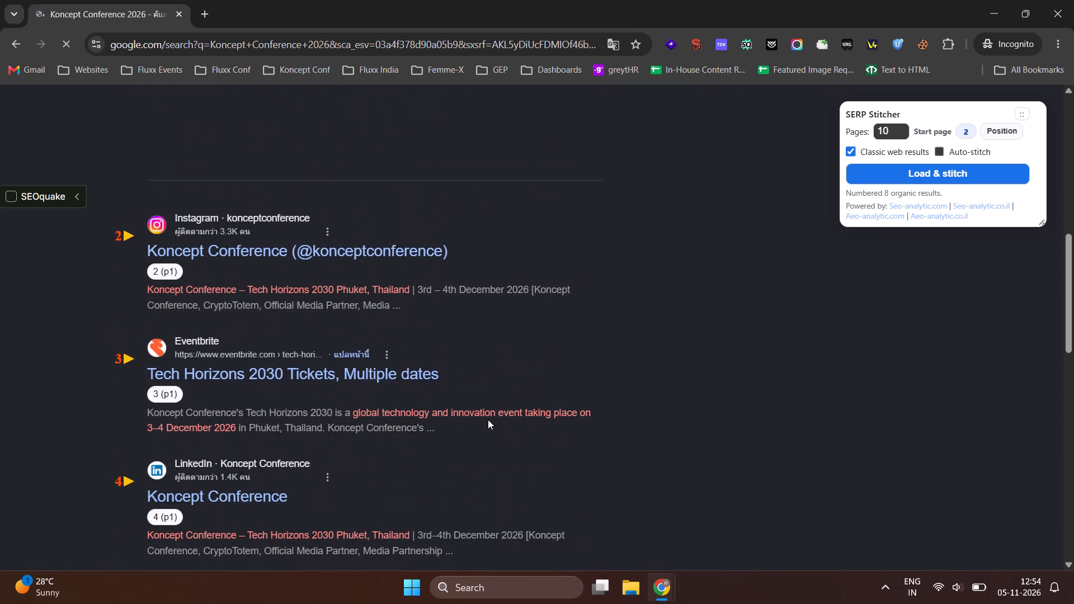
scroll(488, 419, down, 7)
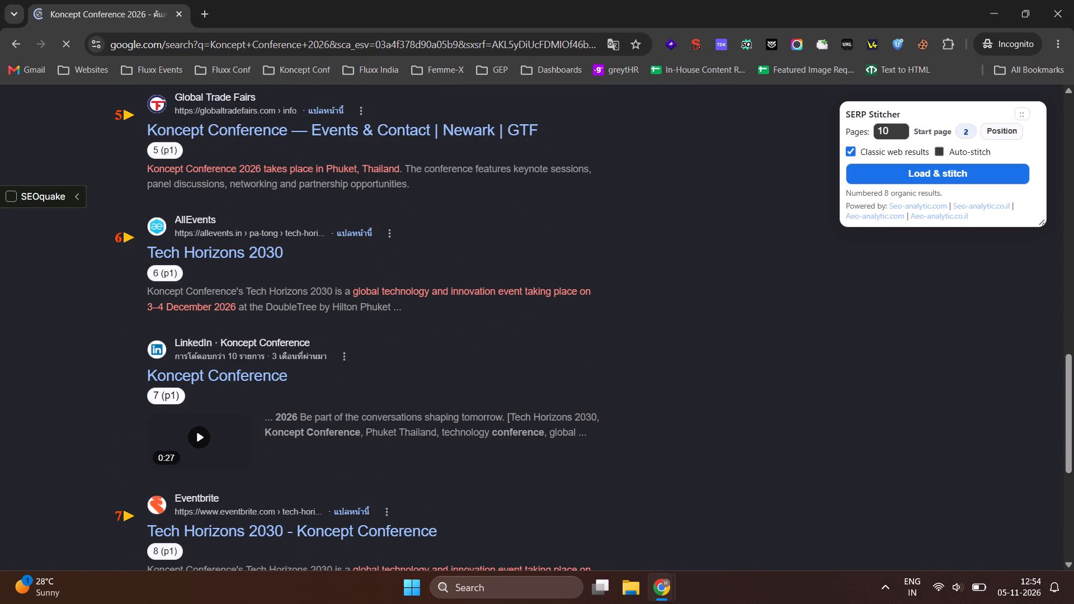
scroll(488, 419, up, 20)
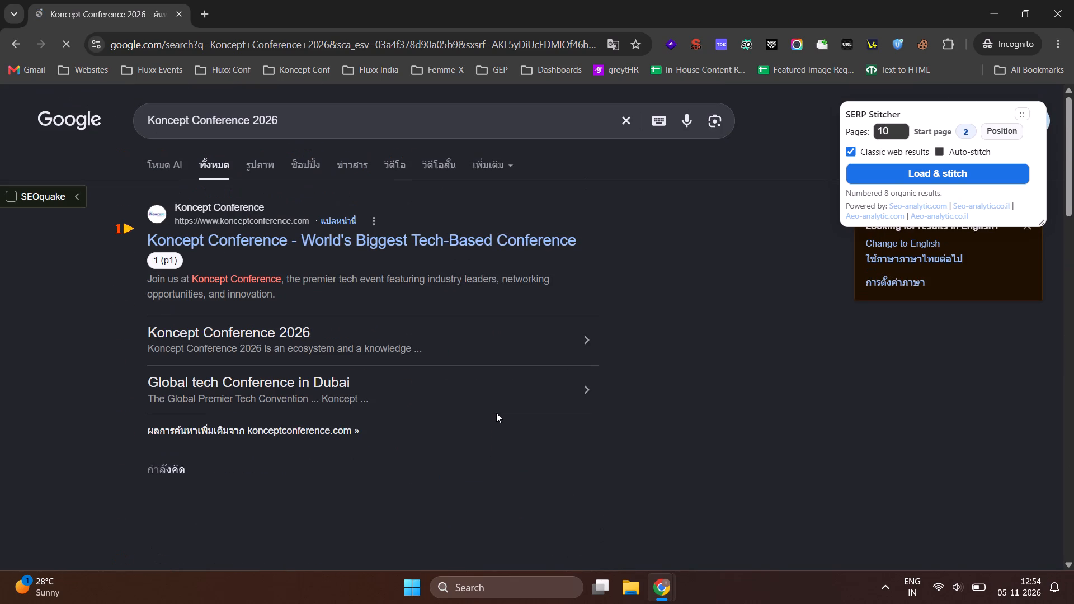
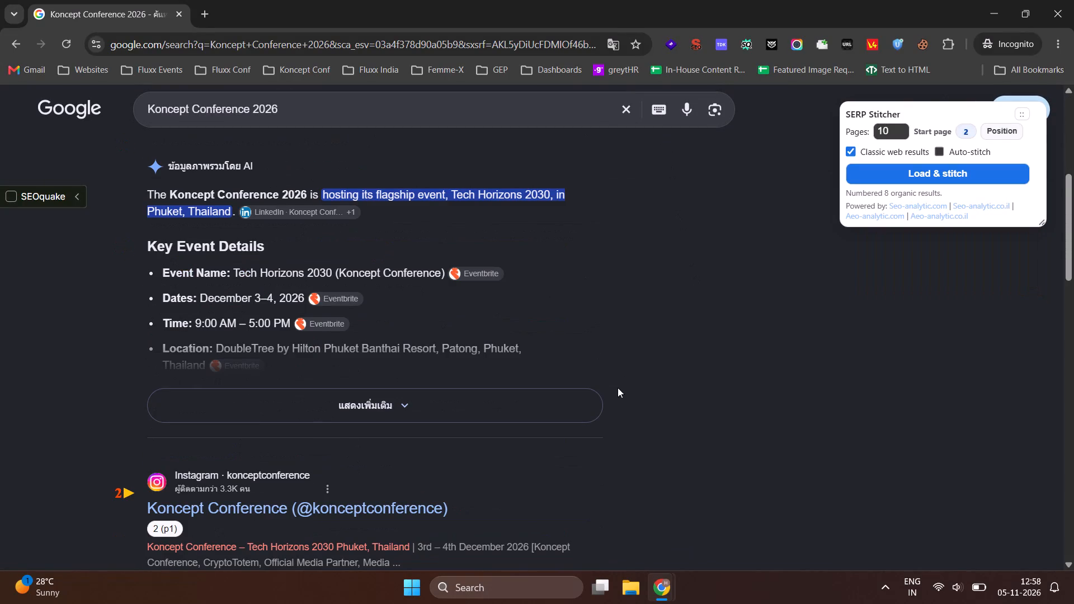
Expand the AI Overview for Koncept Conference 2026 and review its full text and source cards.
click(583, 400)
scroll(597, 364, down, 4)
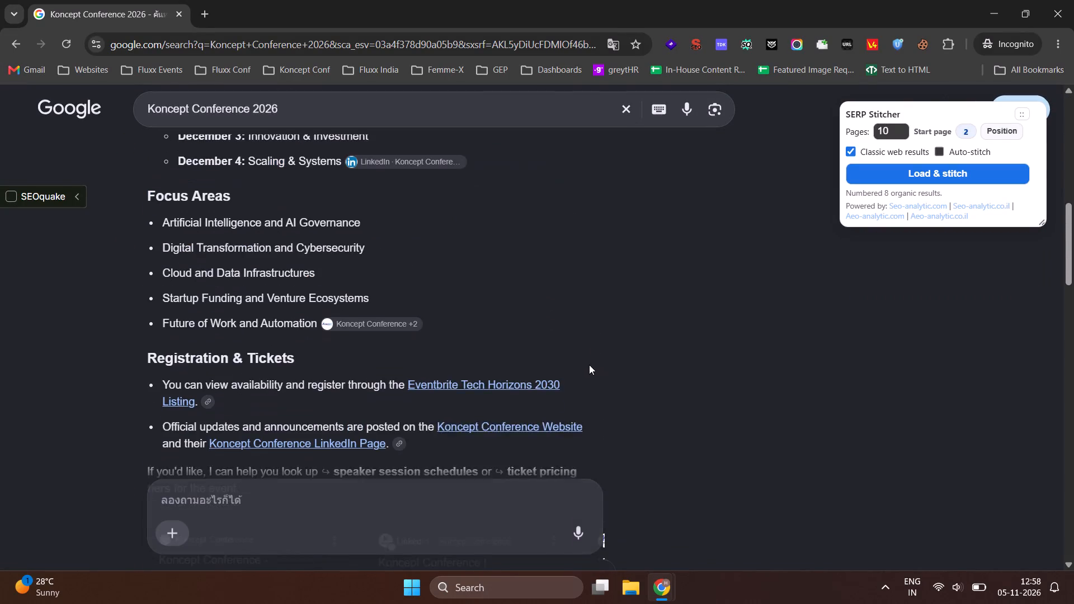
scroll(586, 363, down, 4)
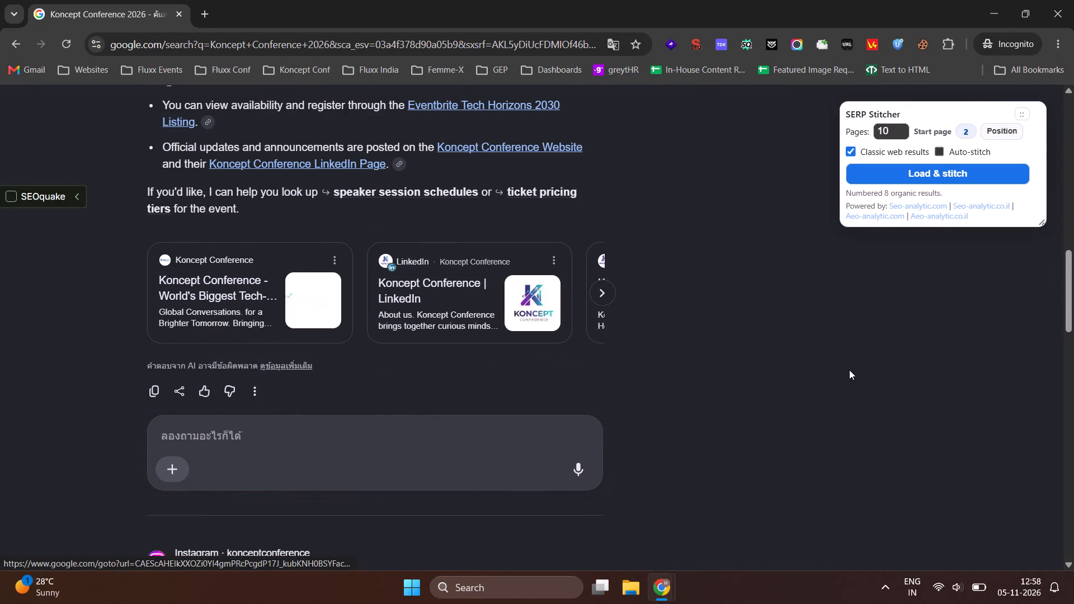
scroll(849, 371, up, 11)
Copy the keyword "Koncept Conference in Phuket" from the Rankings sheet and search Google for it in the incognito window.
key(alt+Tab)
key(Down)
key(ctrl+c)
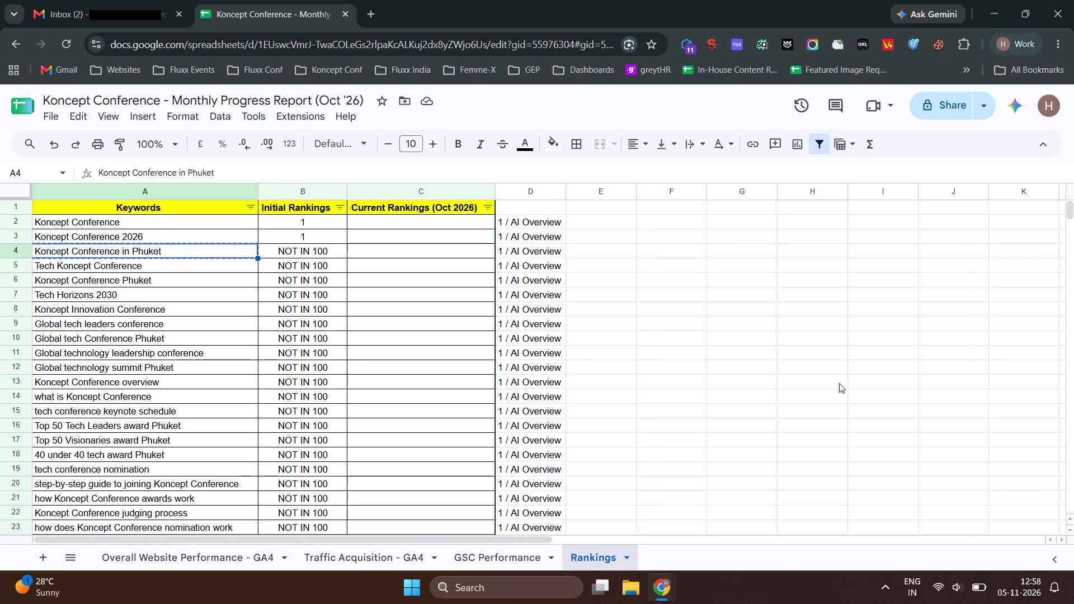
key(alt+Tab)
click(620, 114)
key(ctrl+v)
key(ctrl+Return)
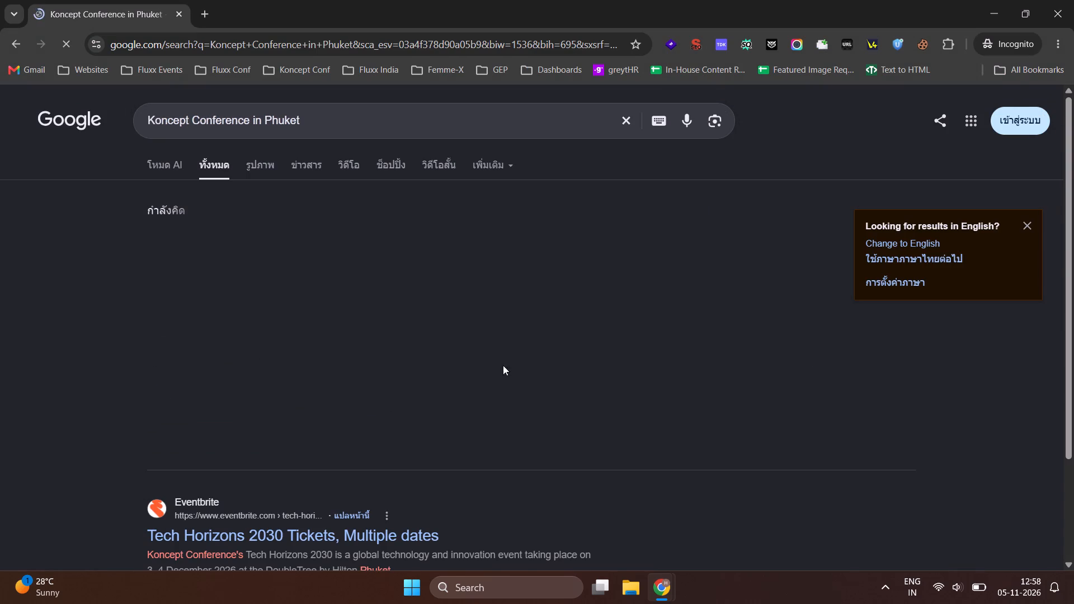
Examine the numbered results for Koncept Conference in Phuket to check where konceptconference.com ranks.
scroll(493, 404, down, 13)
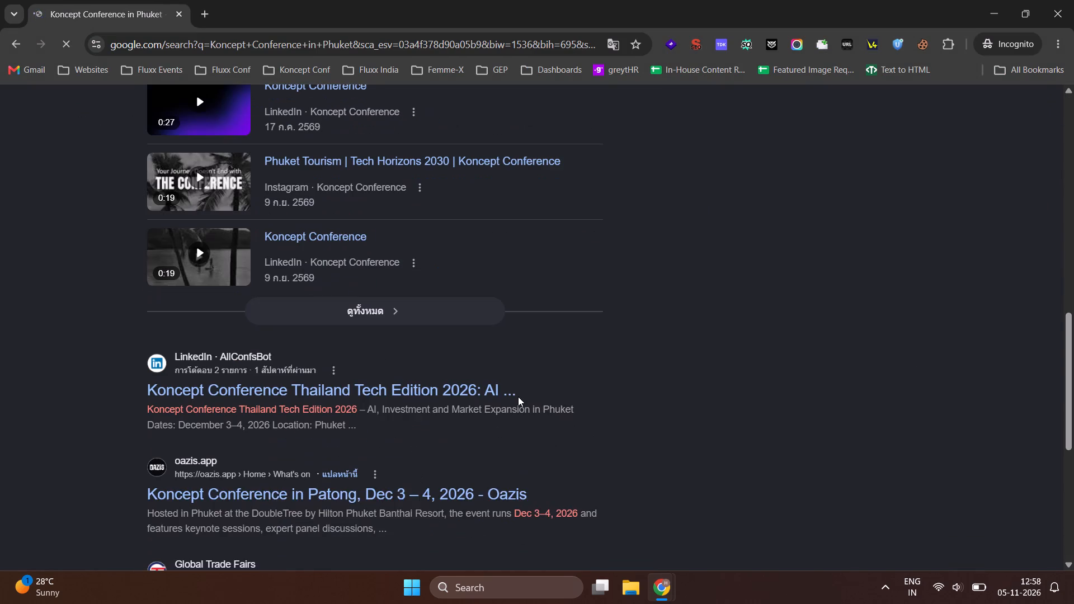
scroll(518, 397, down, 5)
scroll(518, 397, up, 12)
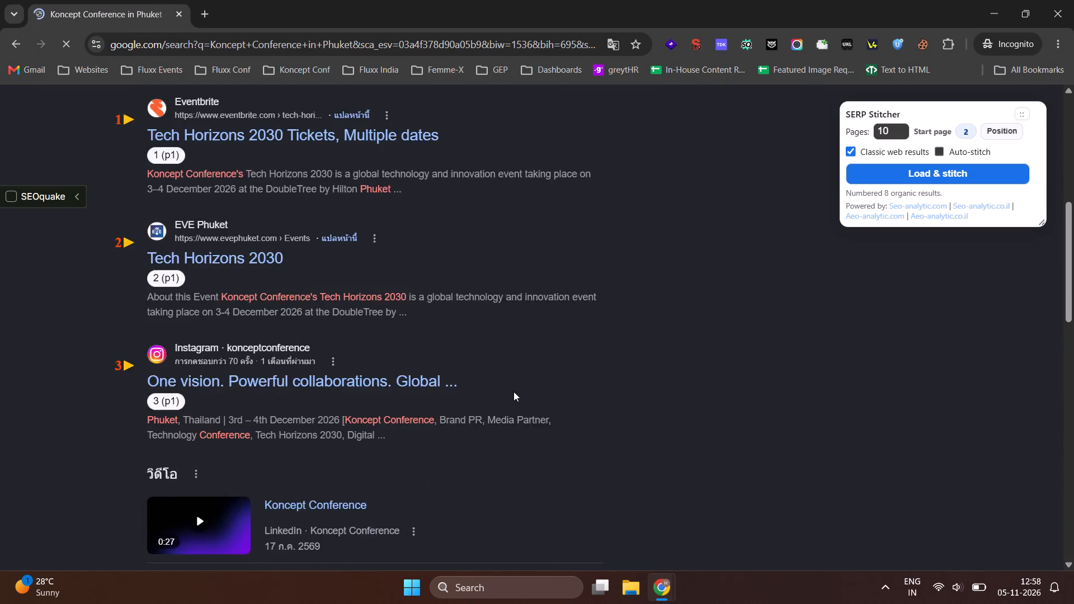
scroll(514, 391, up, 9)
Look through the Rankings sheet's keywords and the ranking values in column D to choose another keyword to check.
key(alt+Tab)
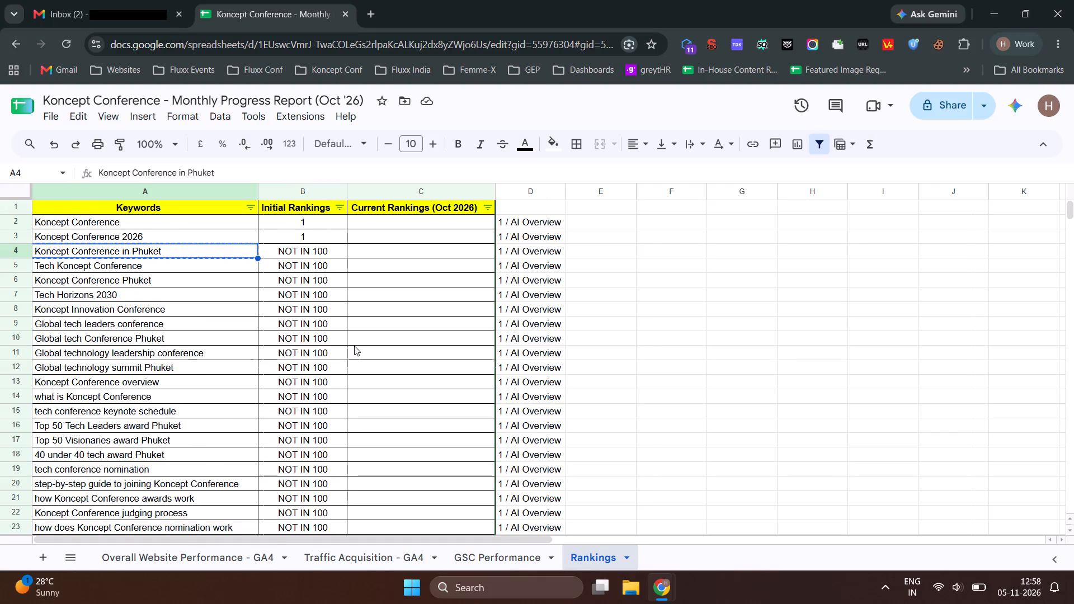
scroll(354, 346, down, 18)
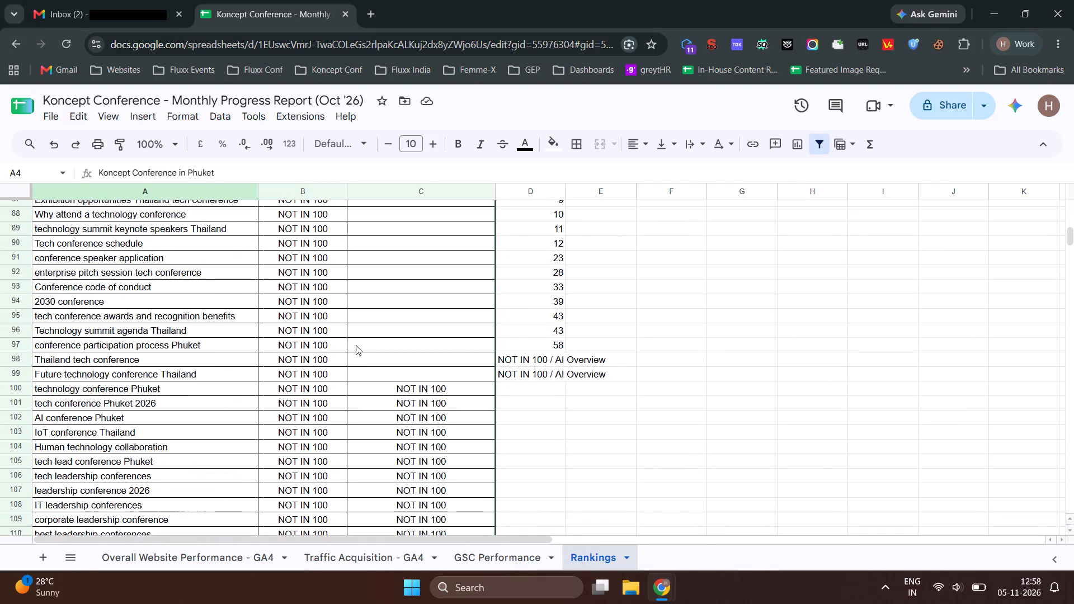
scroll(434, 340, up, 9)
scroll(396, 357, down, 3)
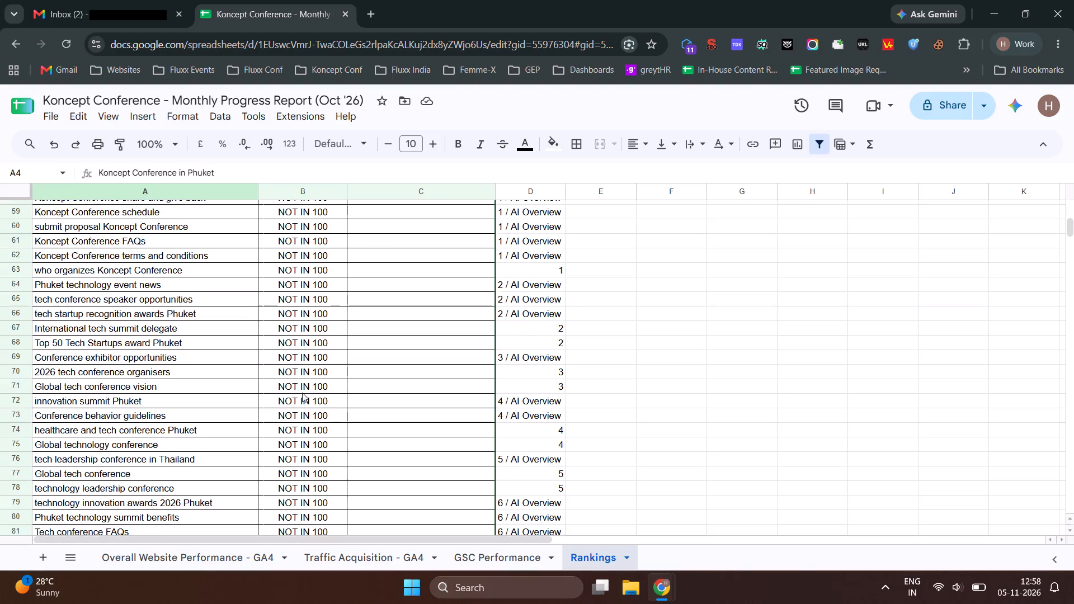
scroll(376, 381, down, 3)
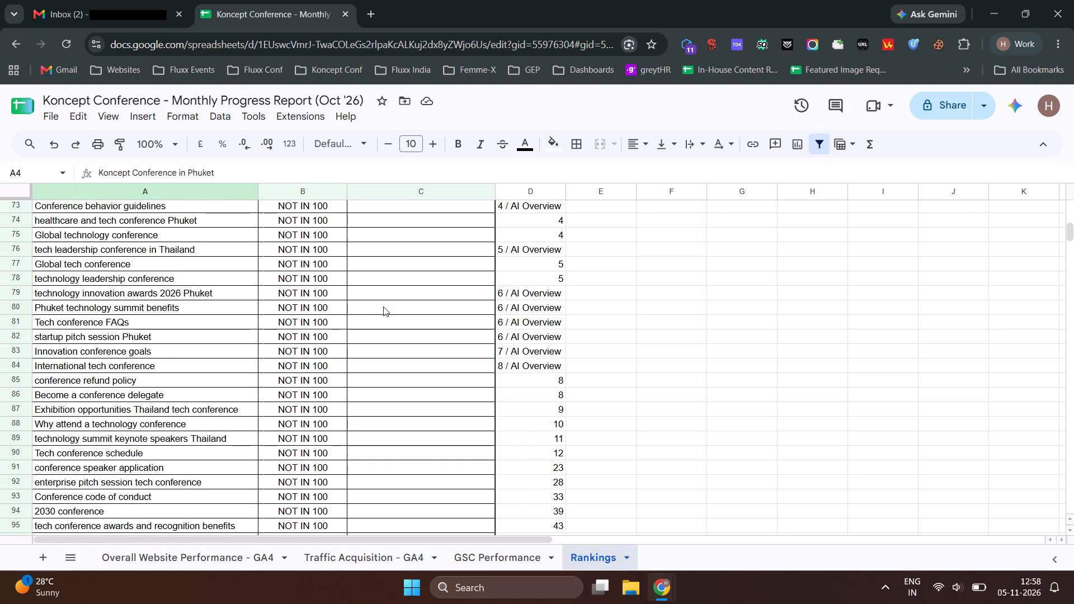
scroll(387, 318, up, 2)
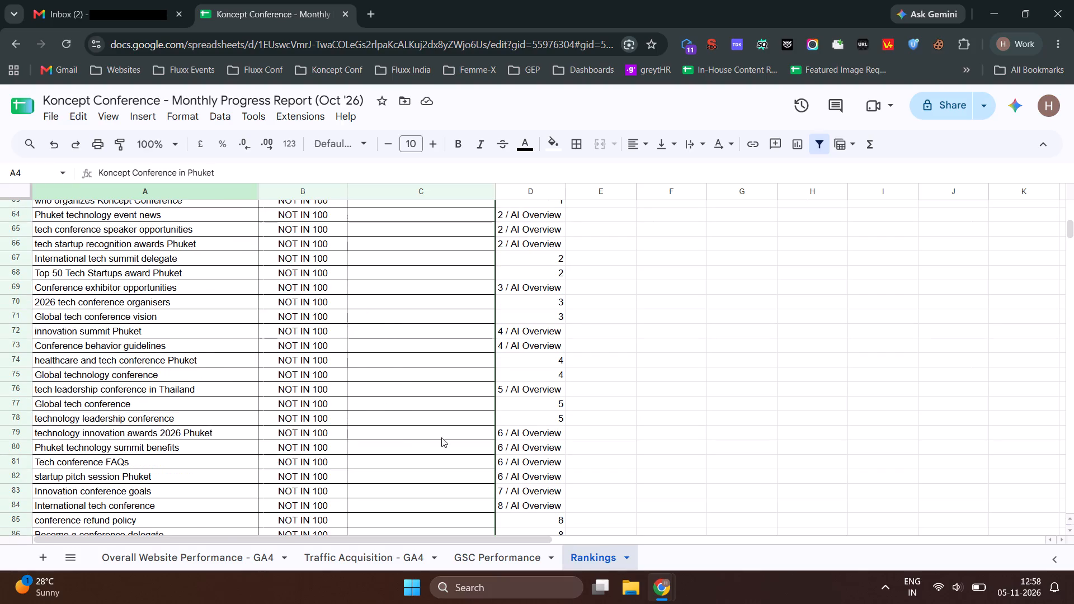
Copy the keyword "technology innovation awards 2026 Phuket" from the Rankings sheet and search Google for it in the incognito window.
click(176, 435)
key(ctrl+c)
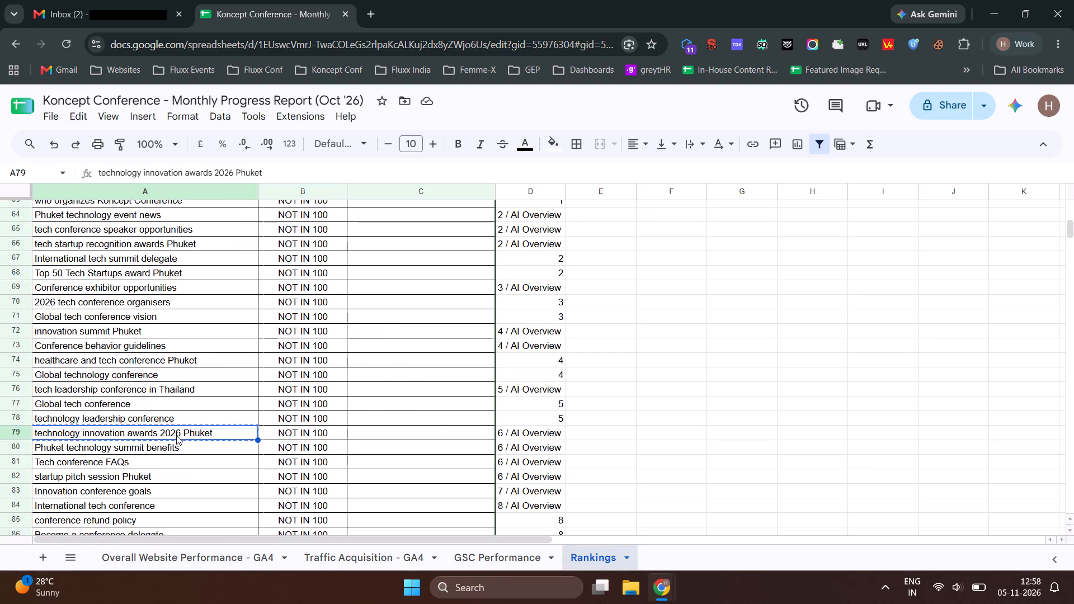
key(alt+Tab)
click(621, 120)
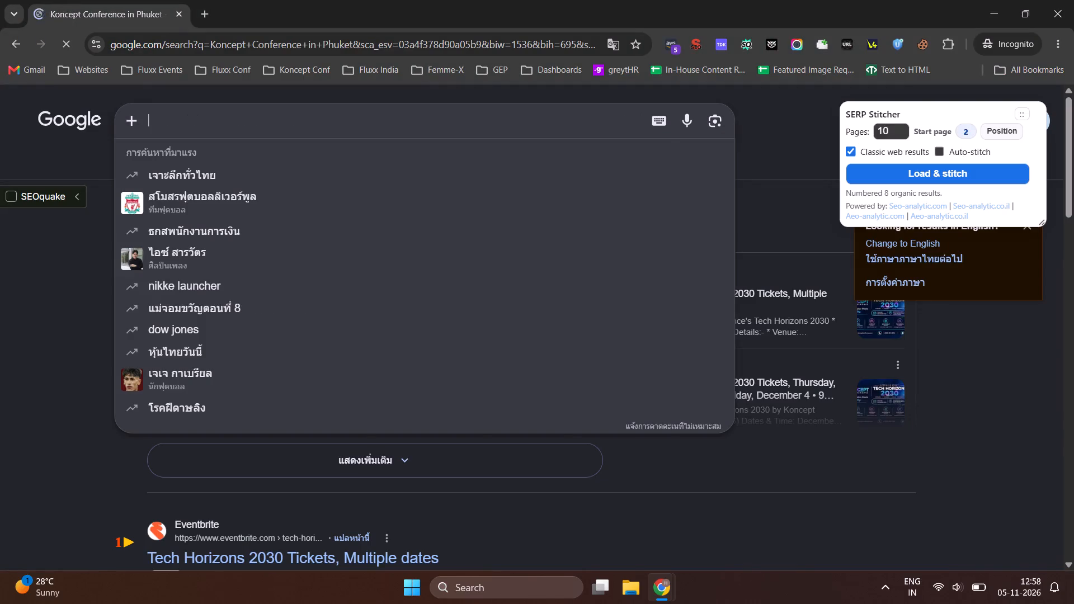
key(ctrl+v)
key(Return)
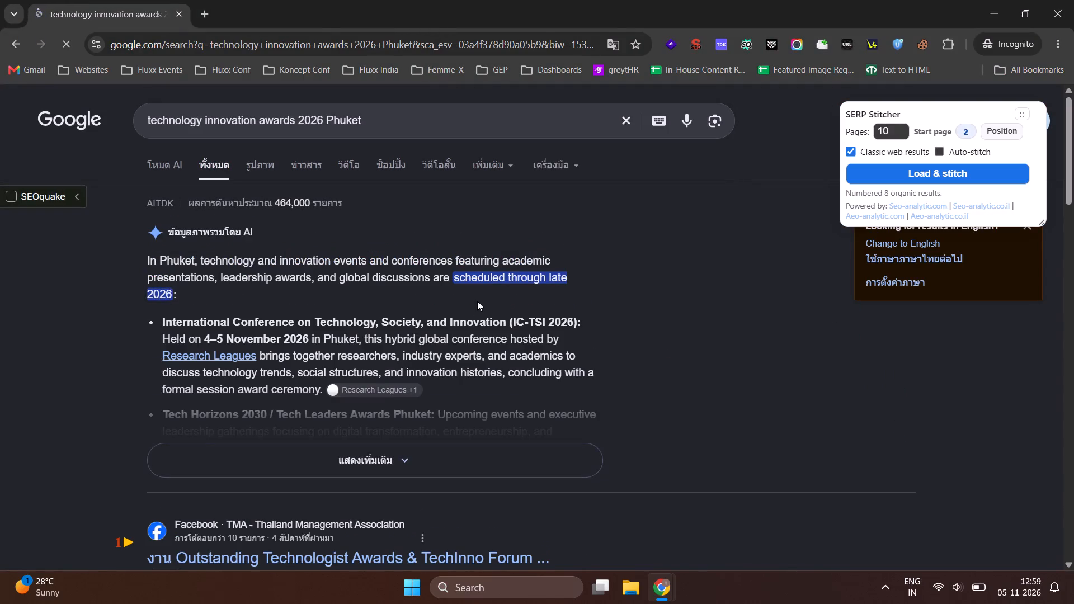
Expand the AI Overview for technology innovation awards 2026 Phuket and try to show all of its sources.
click(533, 453)
scroll(543, 374, down, 3)
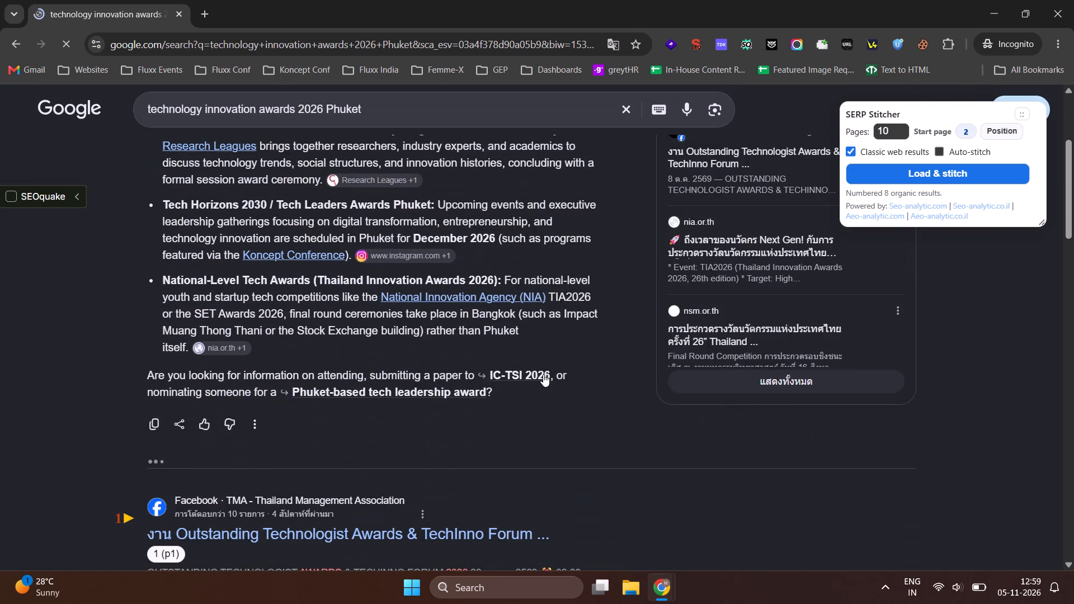
click(787, 384)
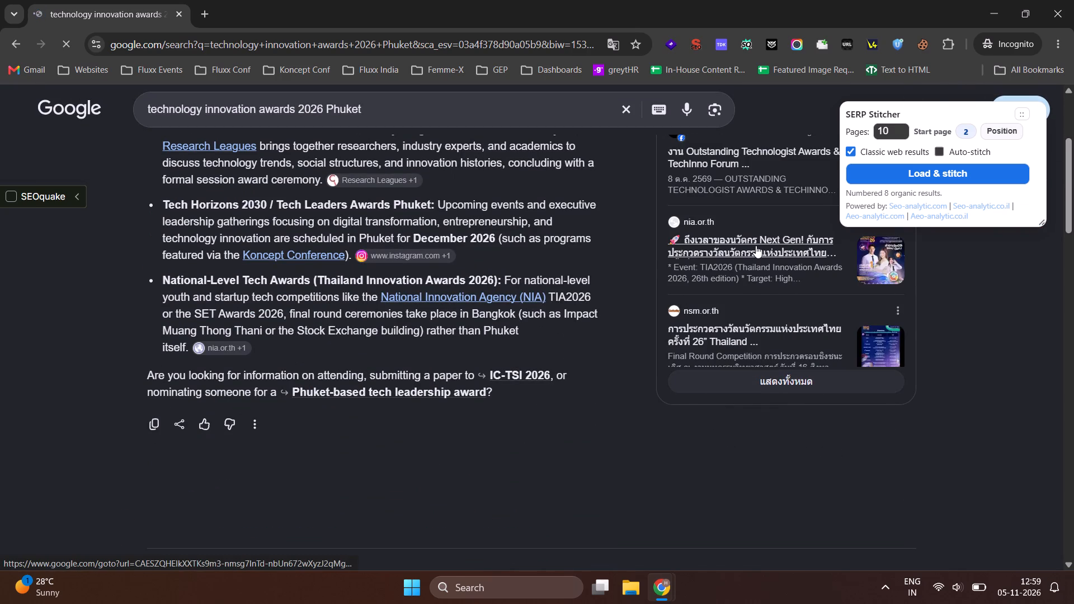
Examine the numbered results for technology innovation awards 2026 Phuket through the end of the first page for konceptconference.com.
scroll(756, 246, down, 3)
scroll(510, 367, down, 9)
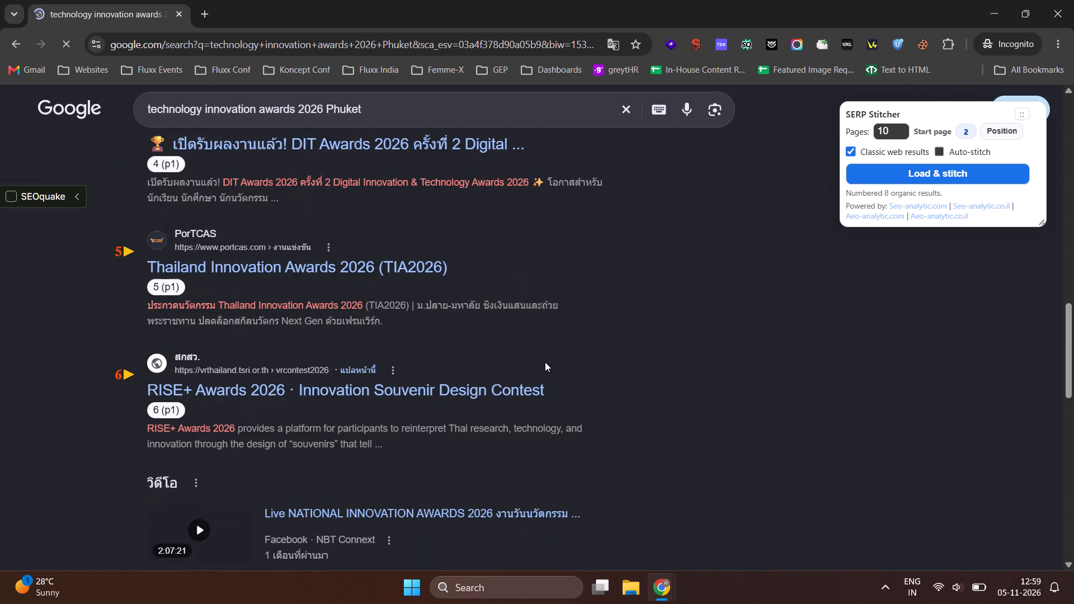
scroll(547, 362, down, 15)
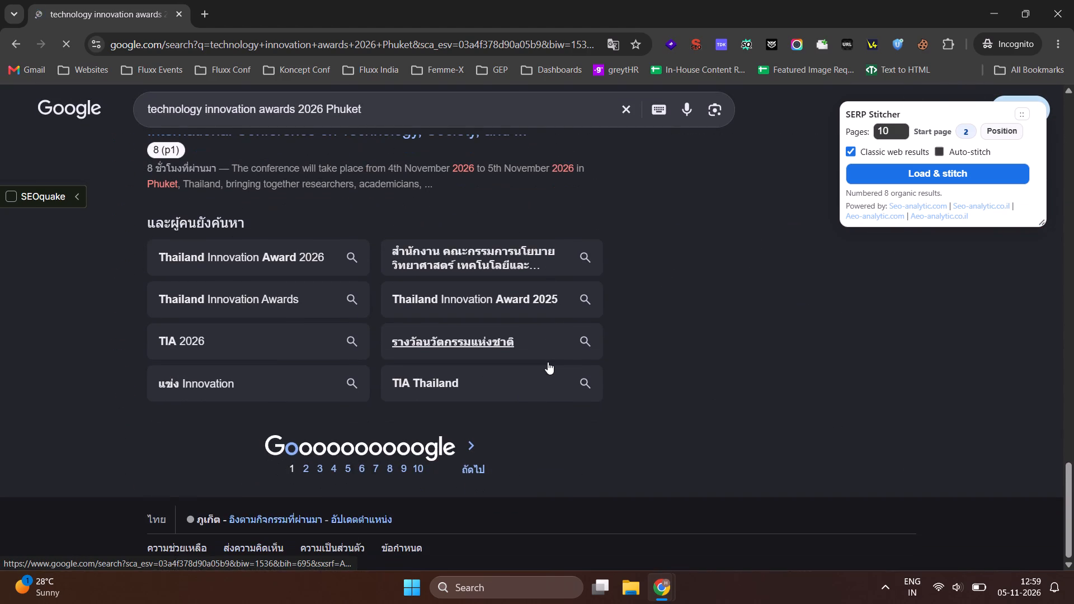
Copy the keyword "Why attend a technology conference" from the Rankings sheet and search Google for it in the incognito window.
key(alt+Tab)
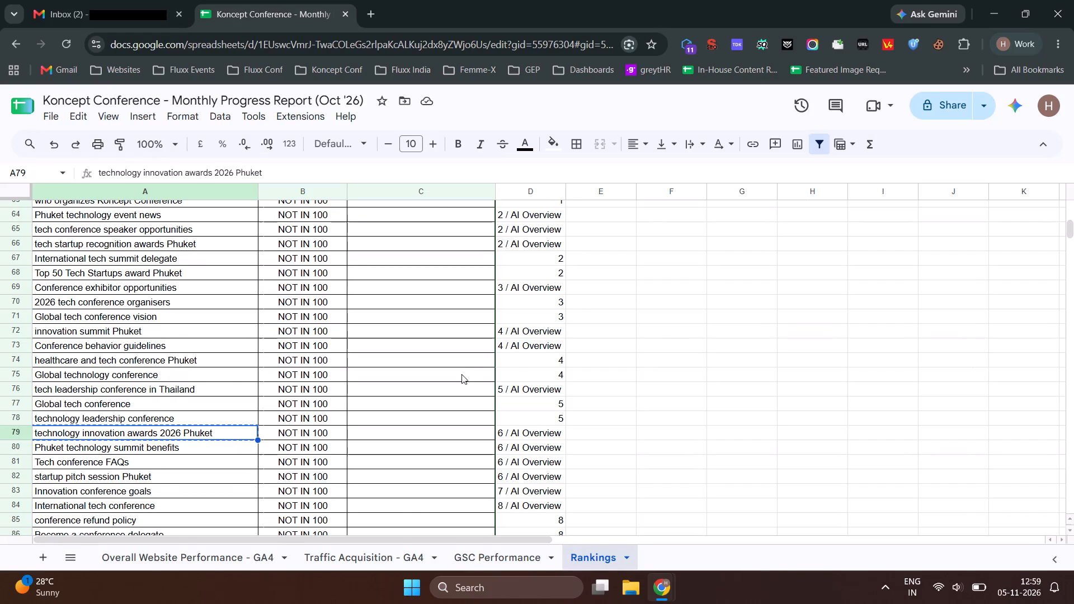
scroll(458, 375, down, 6)
scroll(458, 375, up, 3)
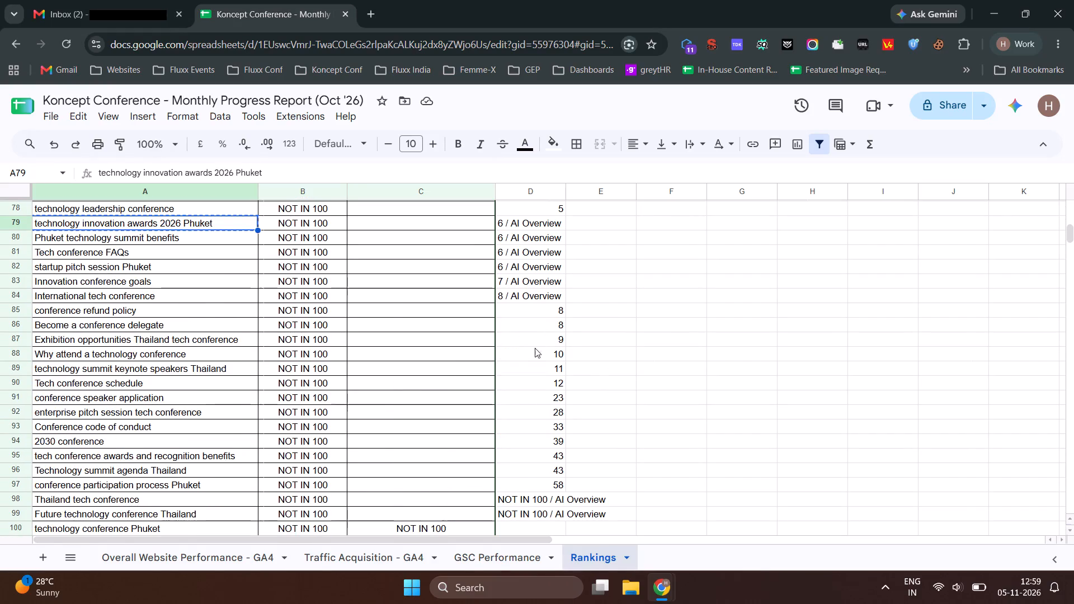
click(202, 355)
key(ctrl+c)
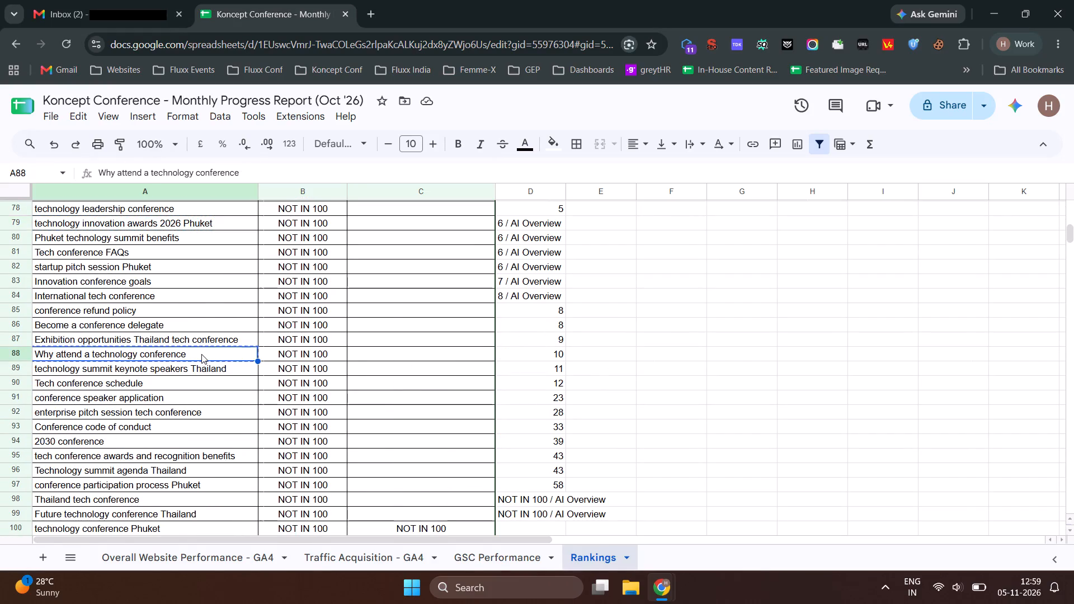
key(alt+Tab)
click(616, 116)
key(ctrl+v)
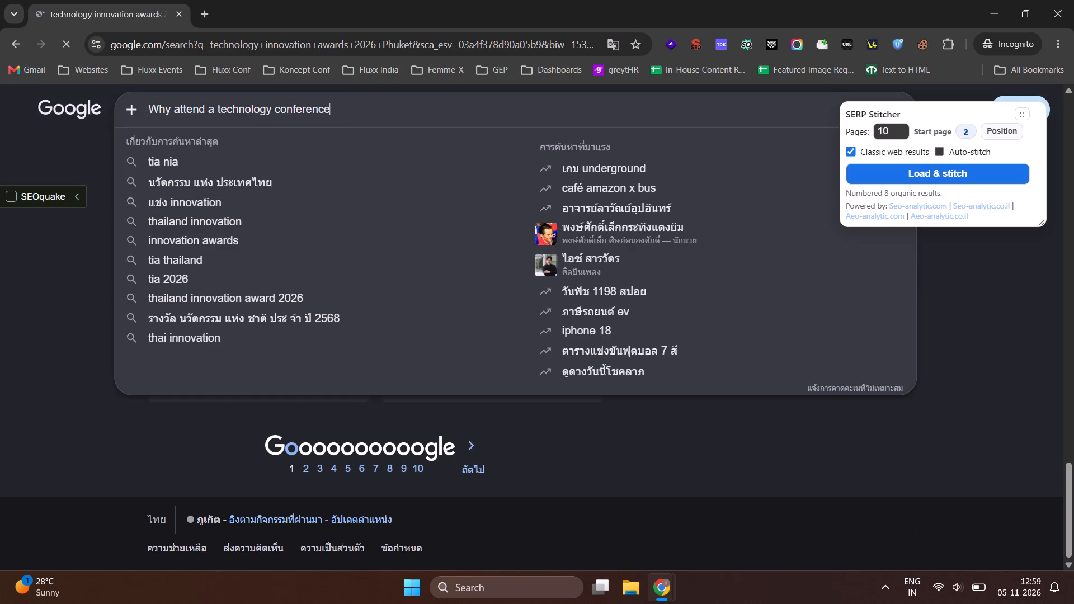
key(Return)
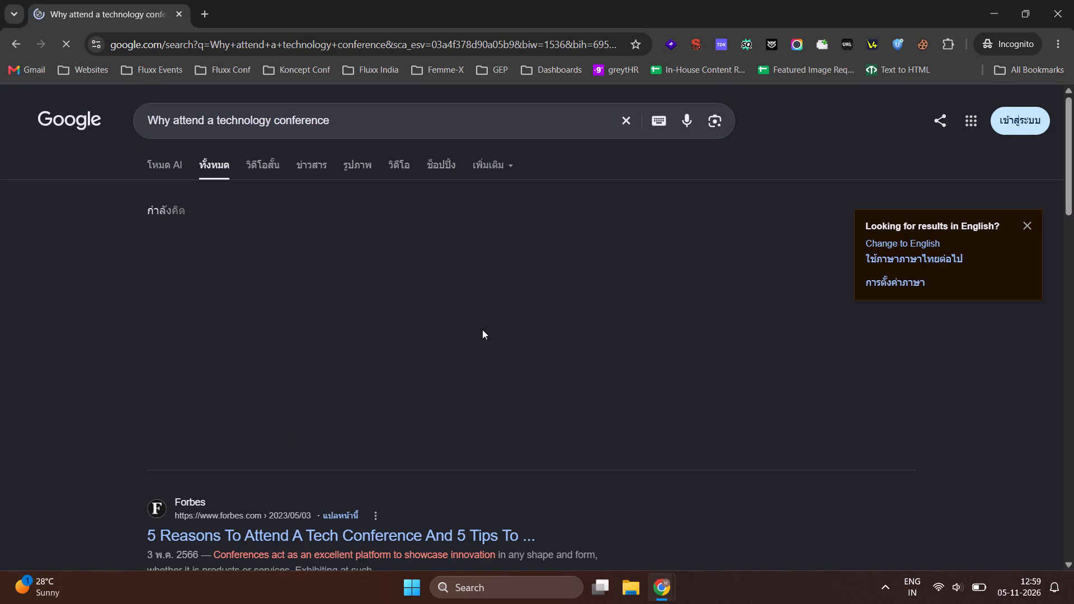
Examine the numbered results for Why attend a technology conference to check where konceptconference.com ranks.
scroll(472, 331, down, 7)
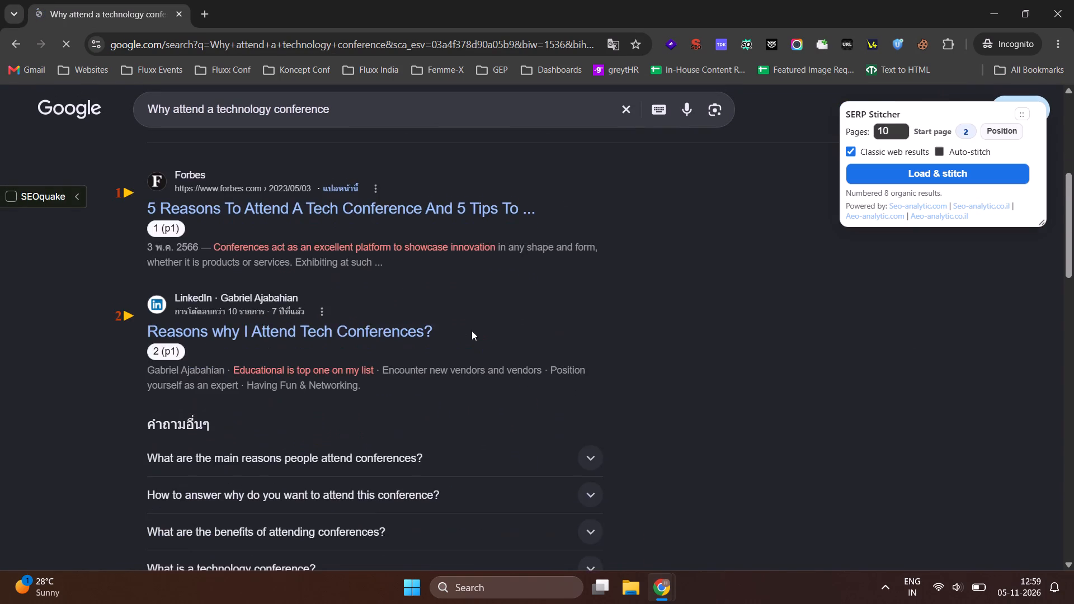
scroll(472, 331, down, 11)
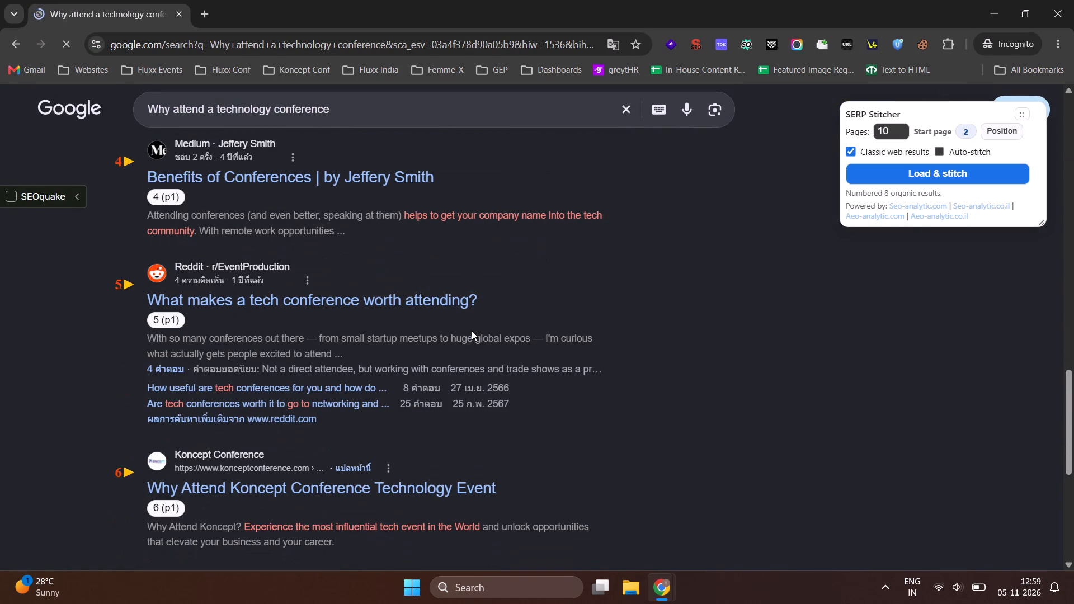
scroll(472, 331, down, 5)
scroll(472, 331, up, 2)
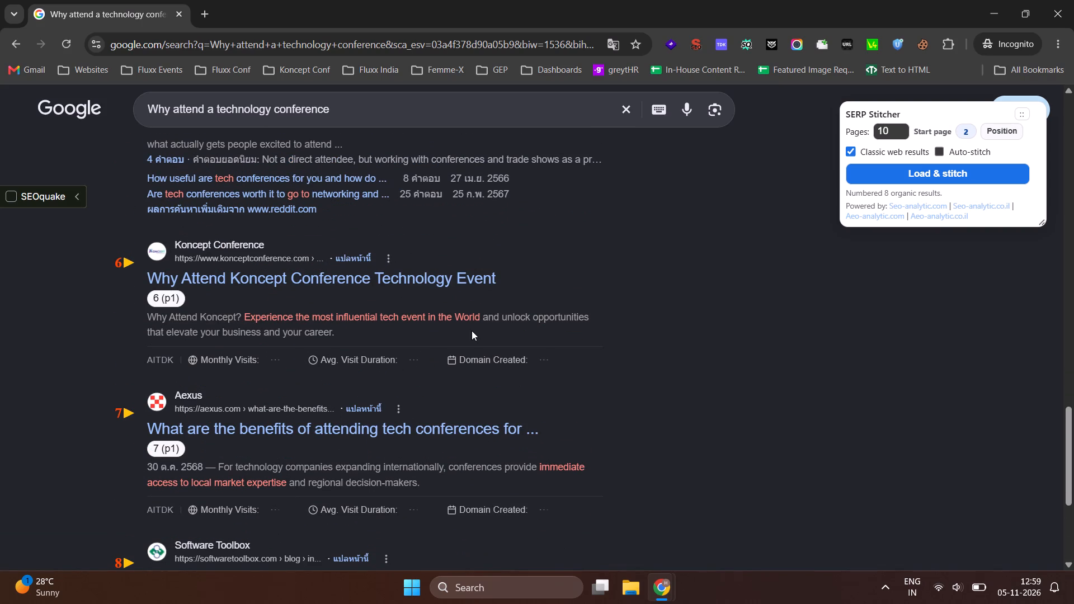
scroll(506, 292, up, 17)
scroll(435, 335, up, 3)
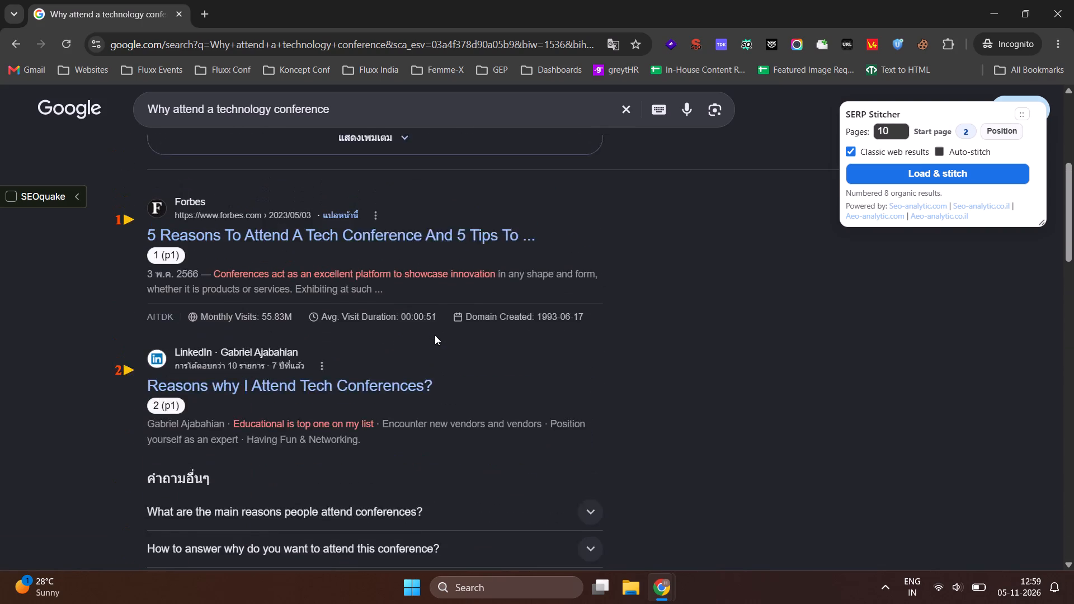
Expand the AI Overview for Why attend a technology conference, try to show all of its sources, and review its text.
scroll(435, 335, up, 1)
click(473, 404)
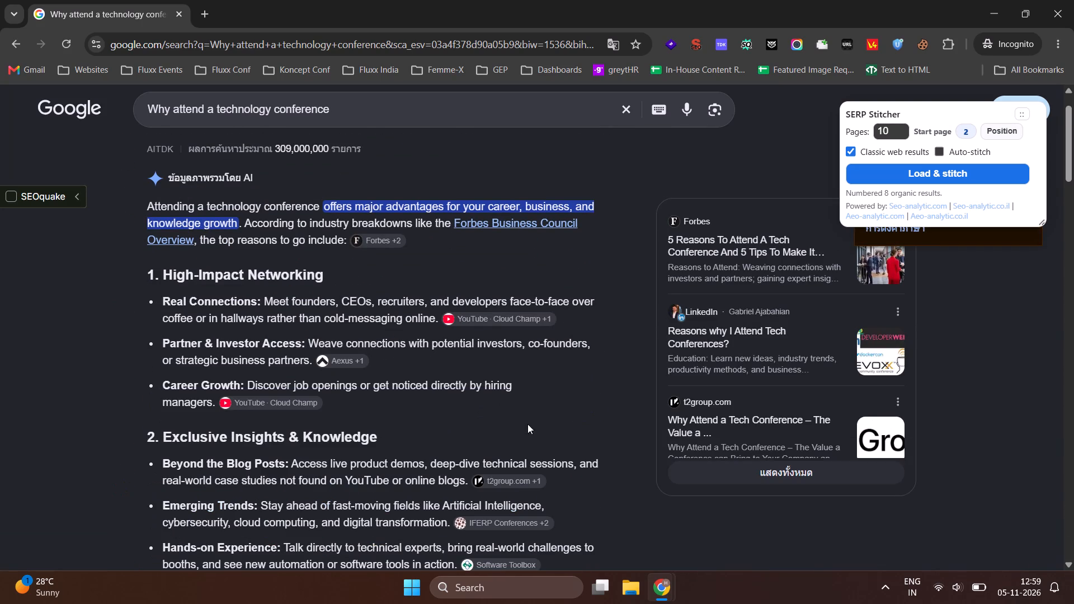
scroll(453, 408, down, 2)
click(774, 382)
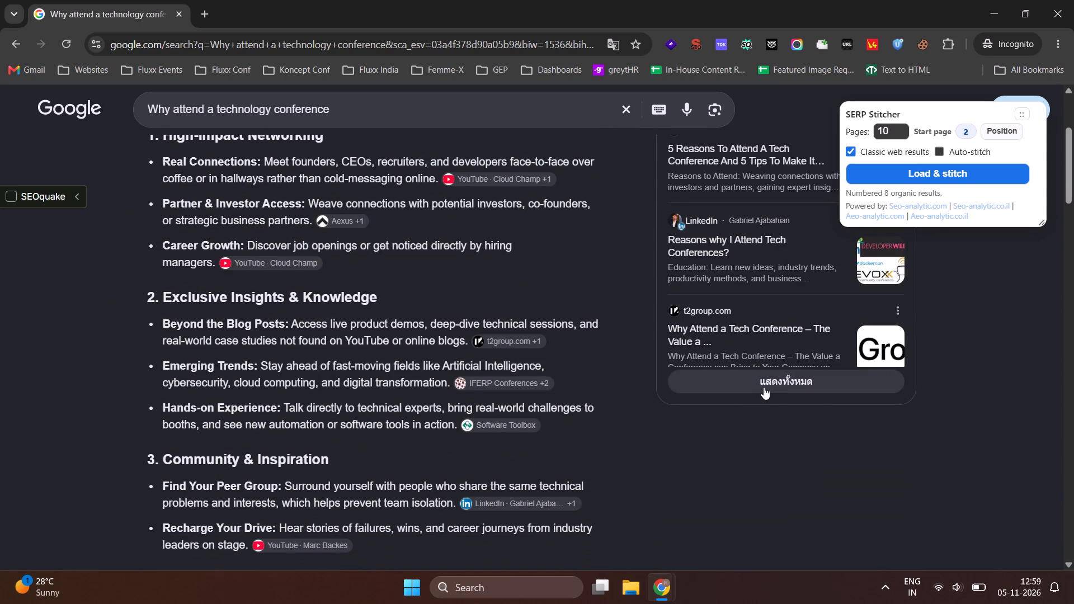
scroll(768, 294, down, 2)
scroll(743, 281, up, 2)
scroll(741, 281, down, 4)
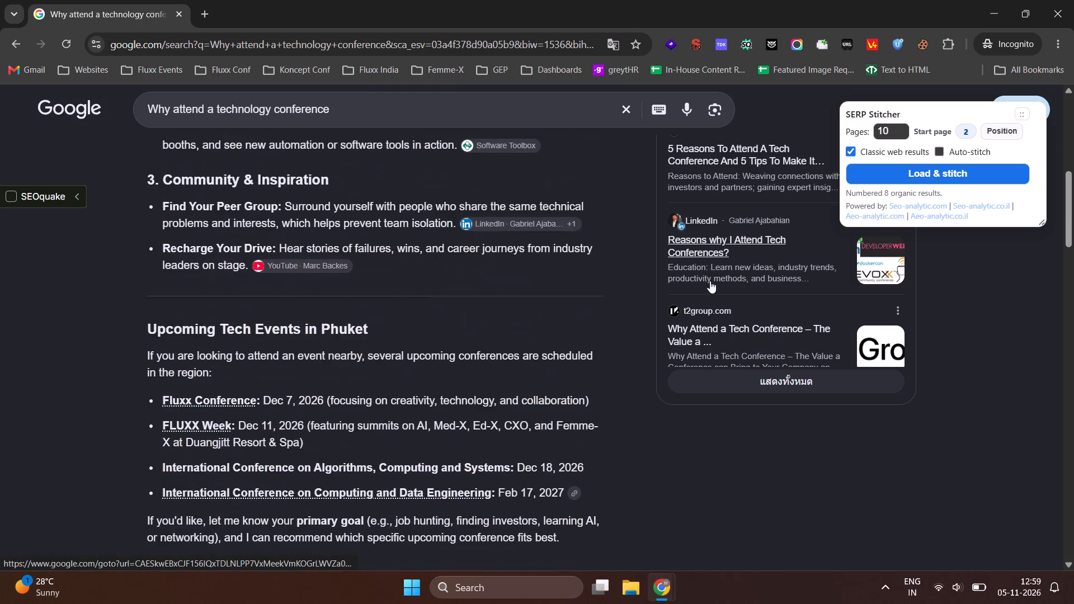
scroll(440, 290, down, 5)
scroll(494, 305, up, 10)
scroll(785, 319, up, 2)
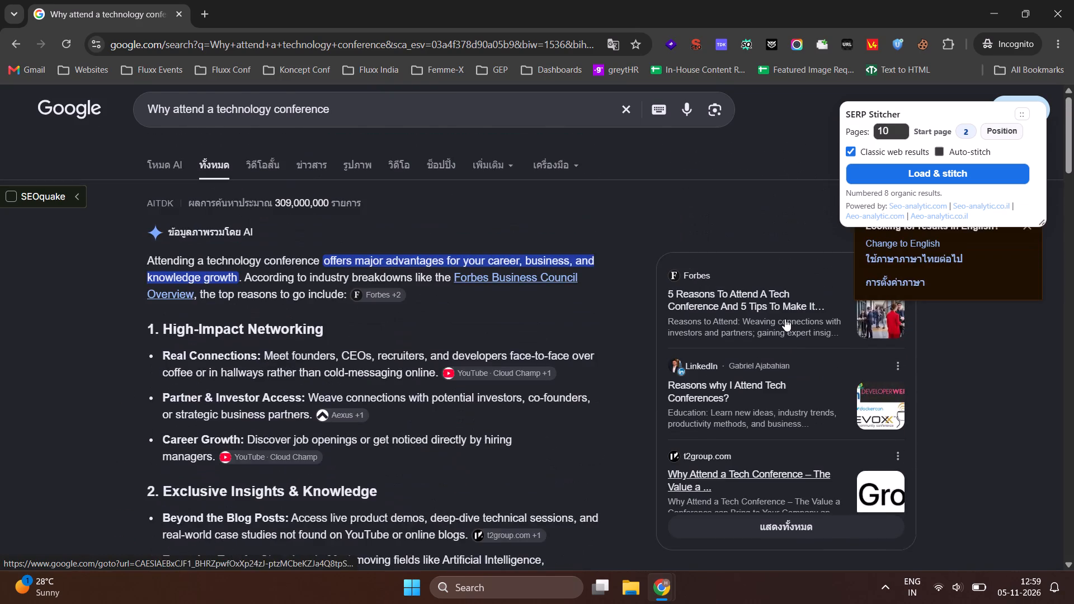
Review the full AI Overview for Why attend a technology conference and its cited sources, including the Forbes citation, for Koncept Conference.
scroll(783, 334, down, 2)
click(793, 388)
scroll(774, 320, down, 4)
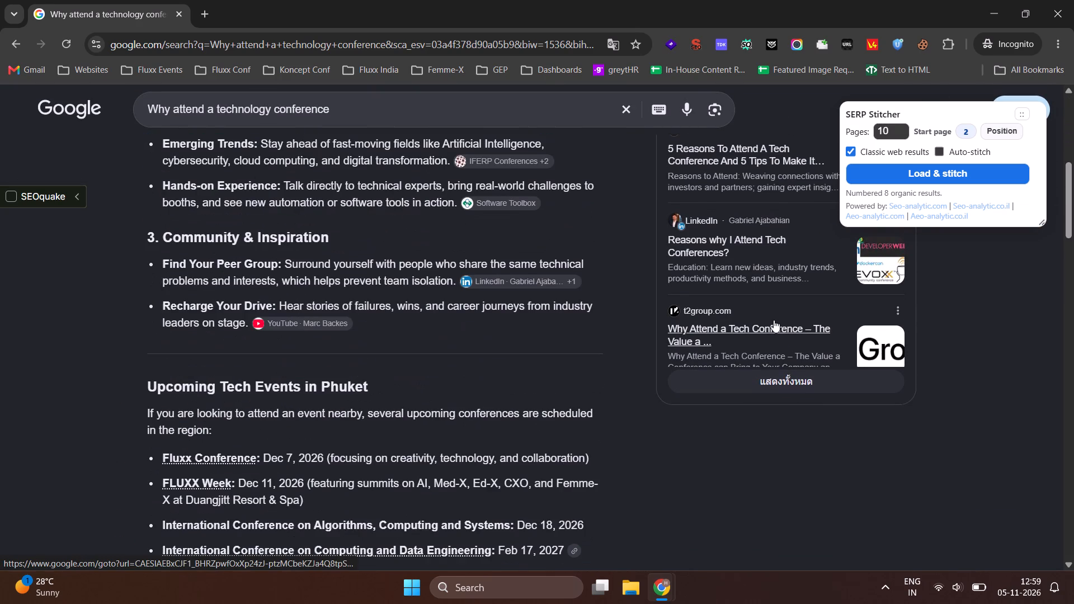
scroll(415, 316, down, 4)
scroll(519, 336, up, 4)
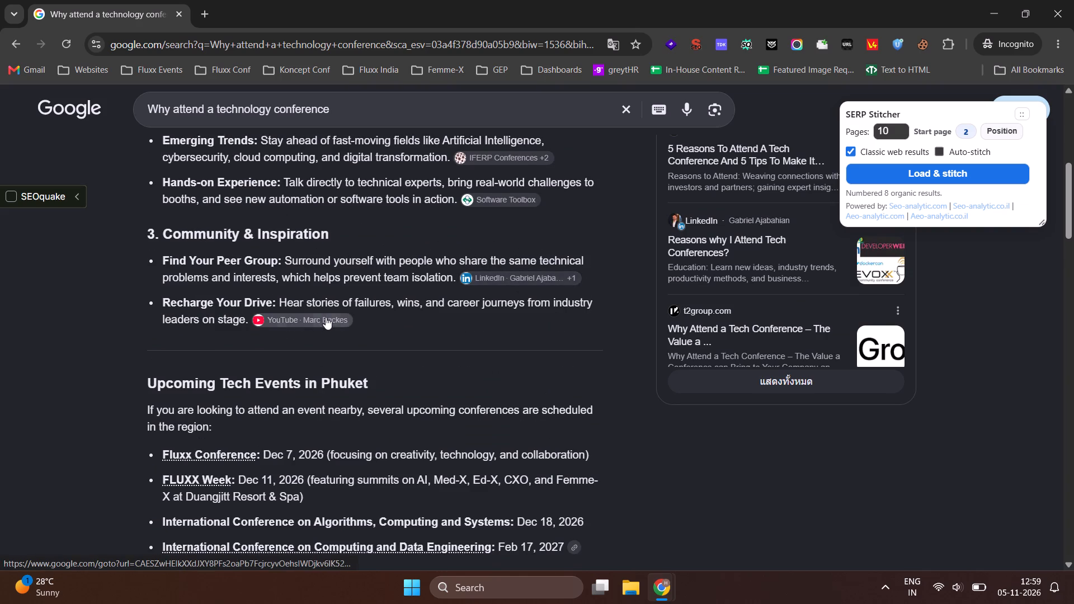
scroll(339, 312, up, 4)
scroll(891, 417, up, 6)
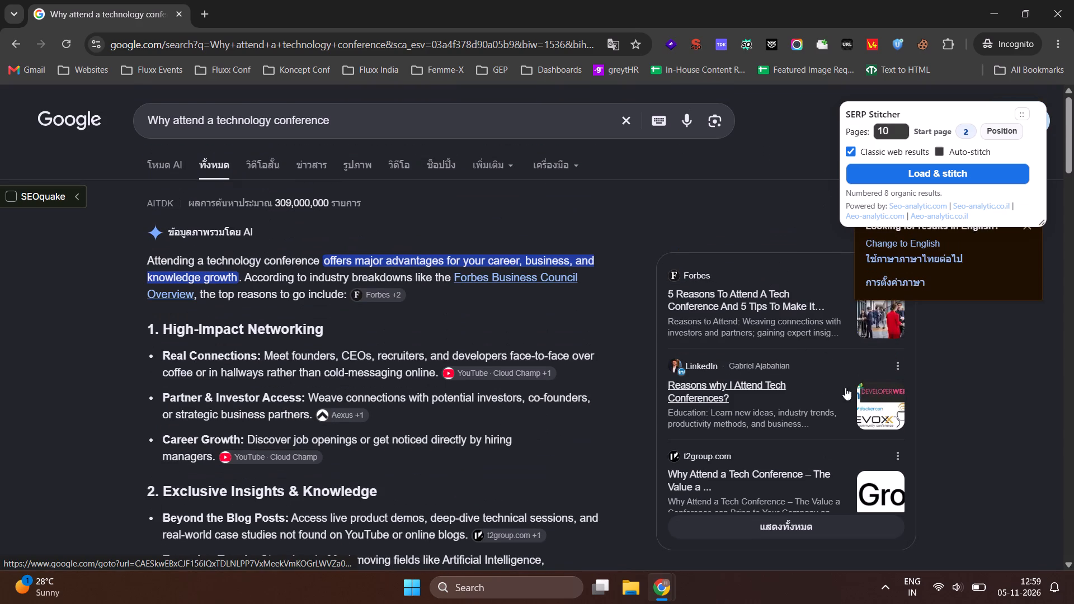
scroll(845, 388, up, 2)
scroll(786, 389, down, 3)
click(797, 384)
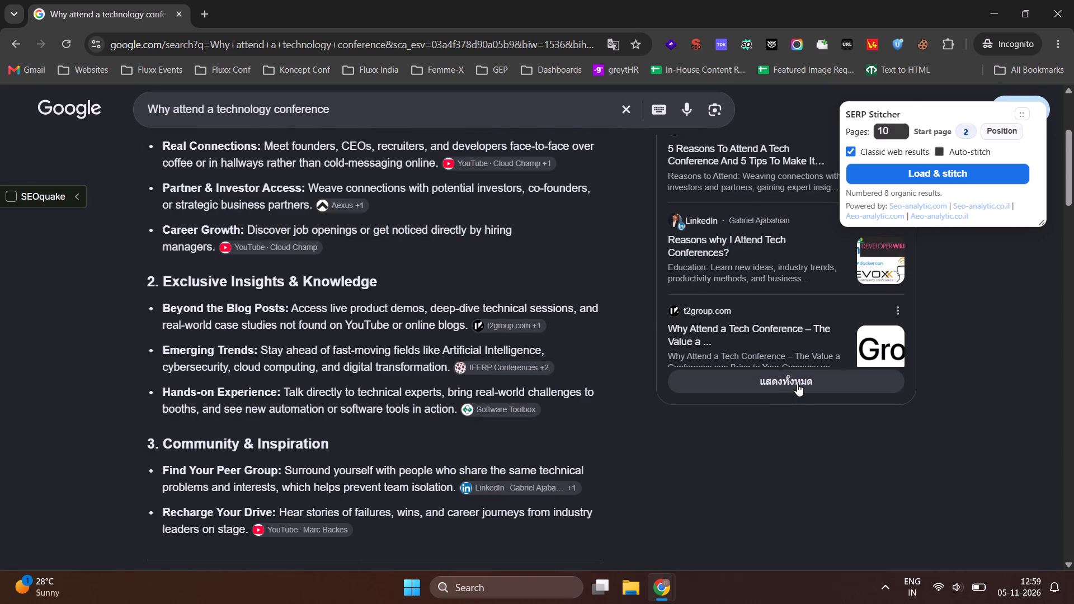
scroll(726, 375, up, 2)
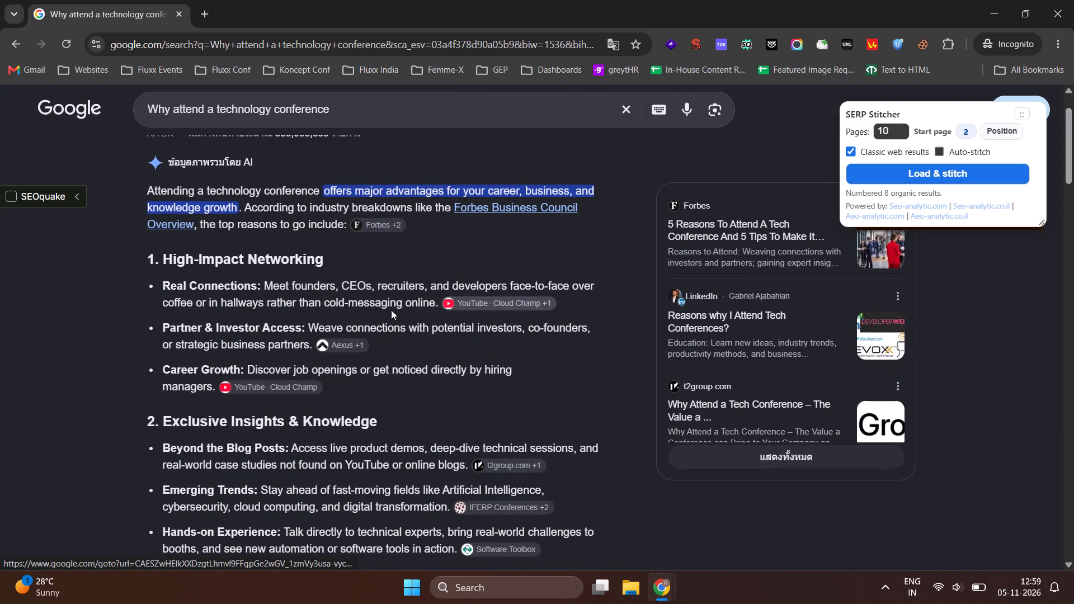
scroll(366, 381, down, 3)
scroll(394, 369, up, 4)
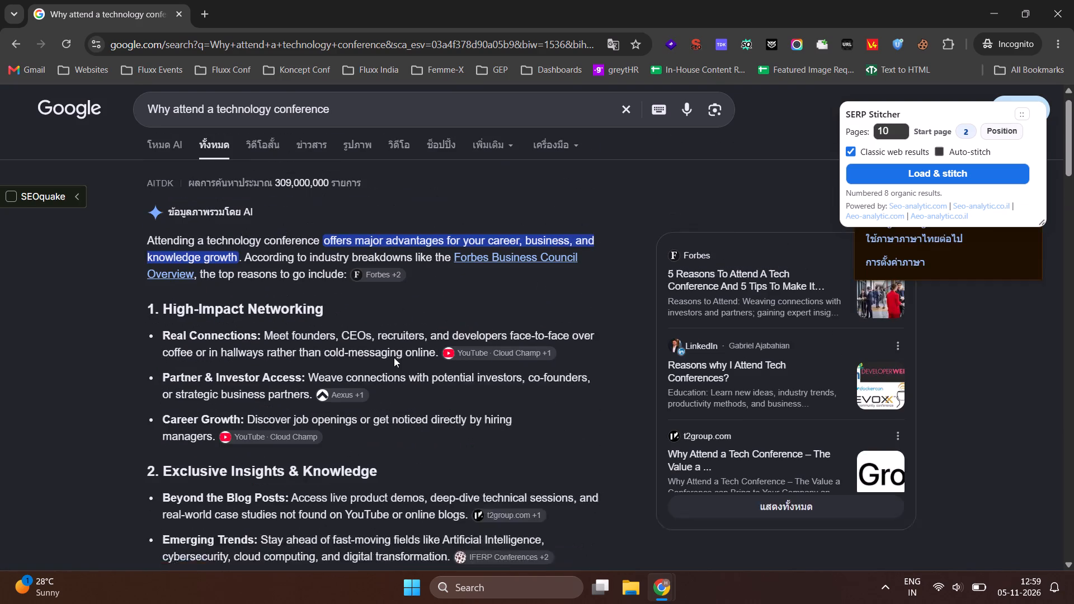
click(390, 297)
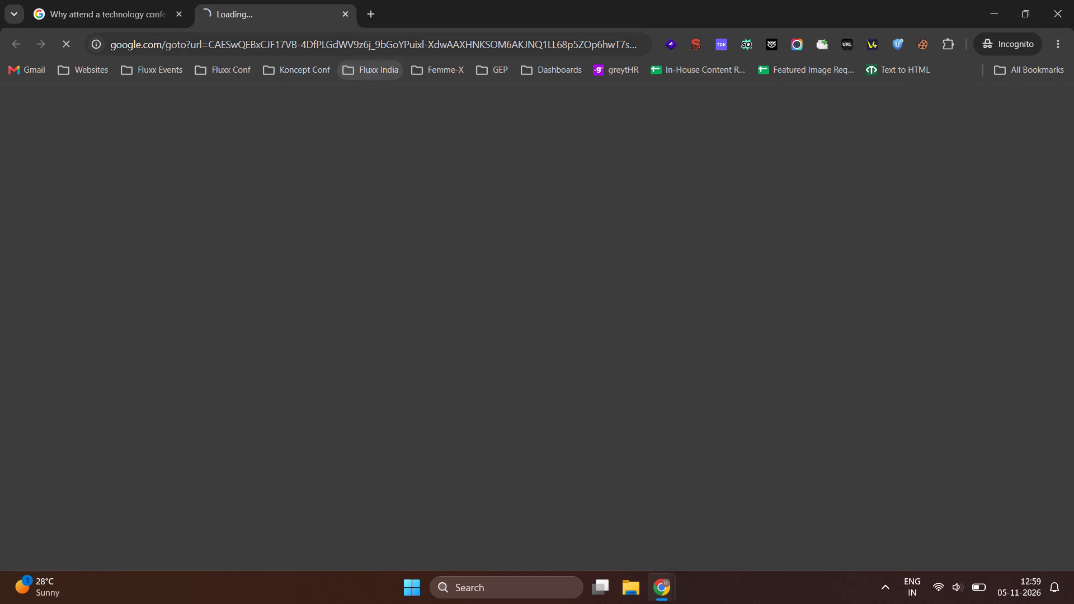
click(346, 8)
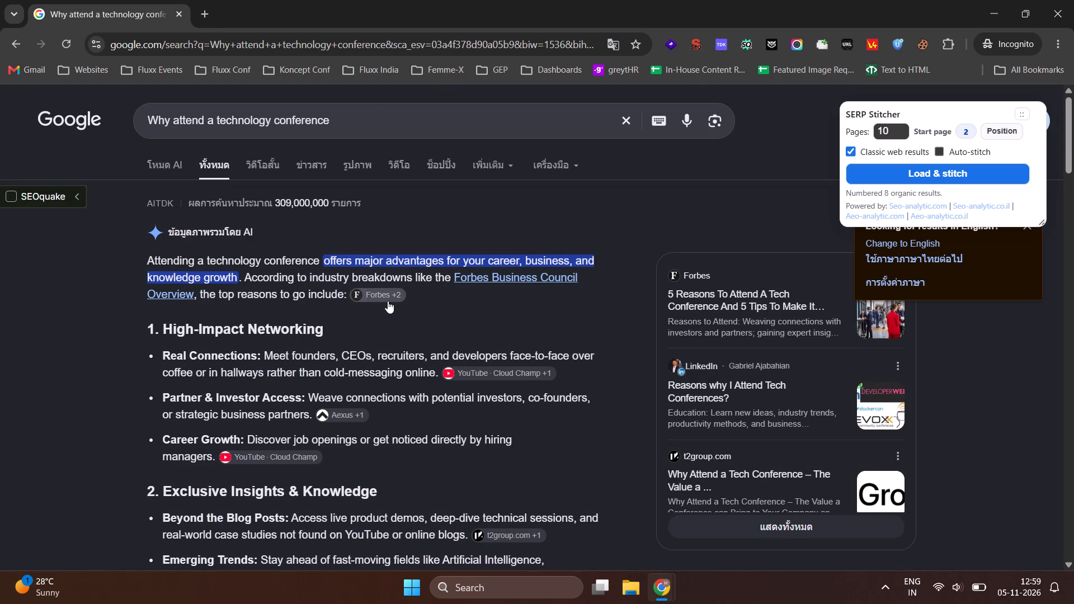
scroll(488, 383, down, 5)
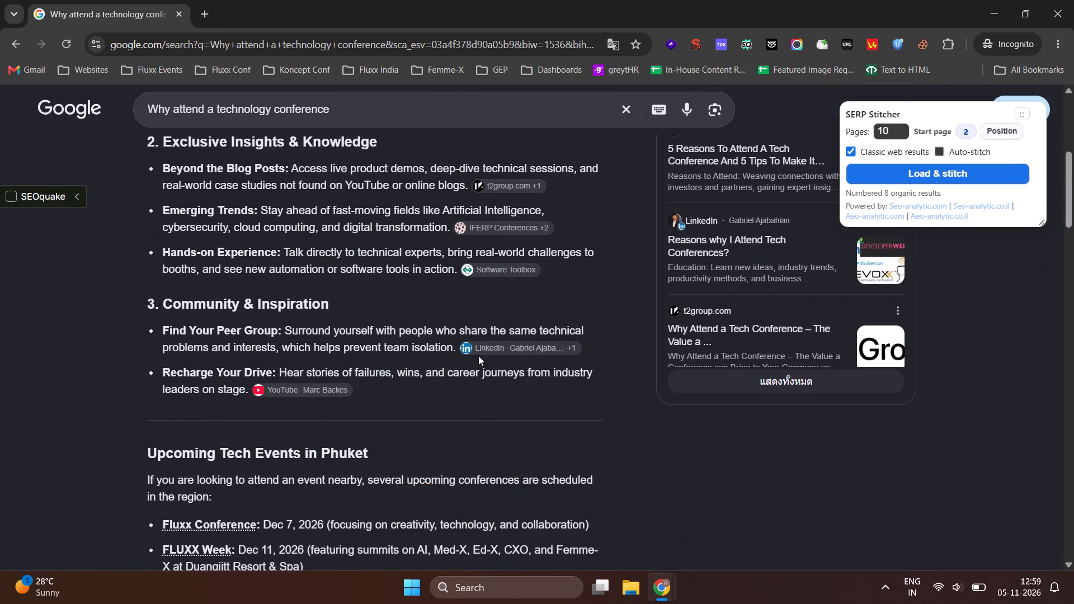
scroll(479, 356, down, 15)
In the Rankings sheet, enter 6 in column C for "Why attend a technology conference" and clear its column D value.
key(alt+Tab)
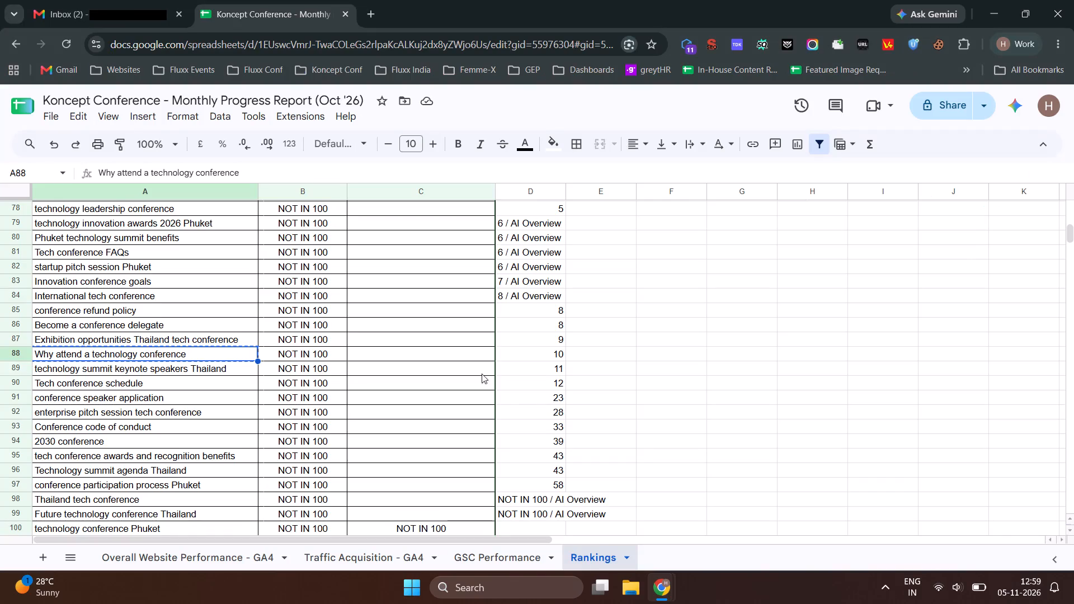
click(420, 357)
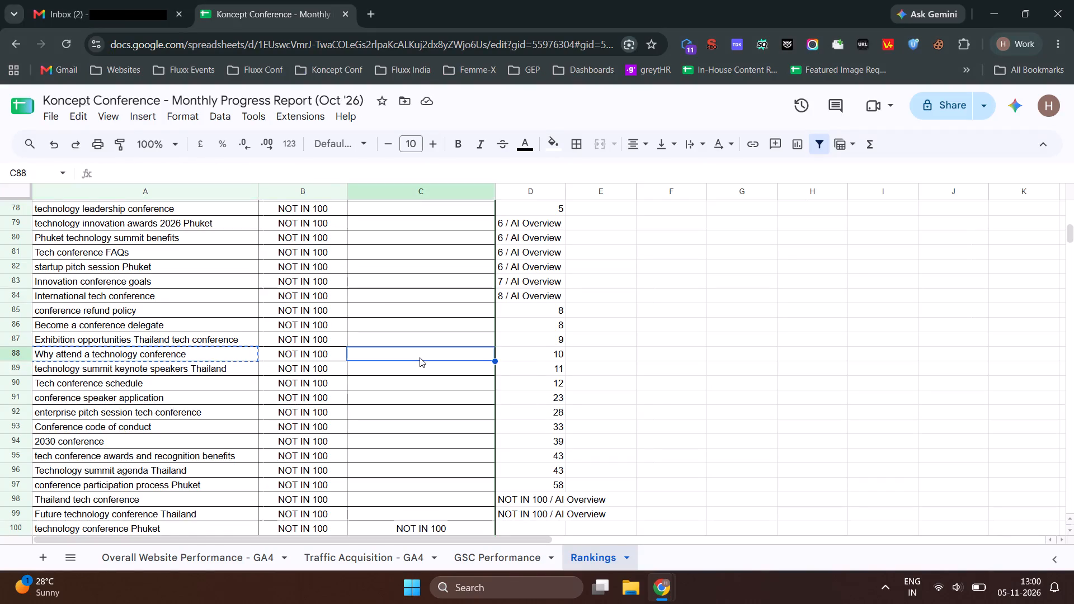
key(6)
click(546, 350)
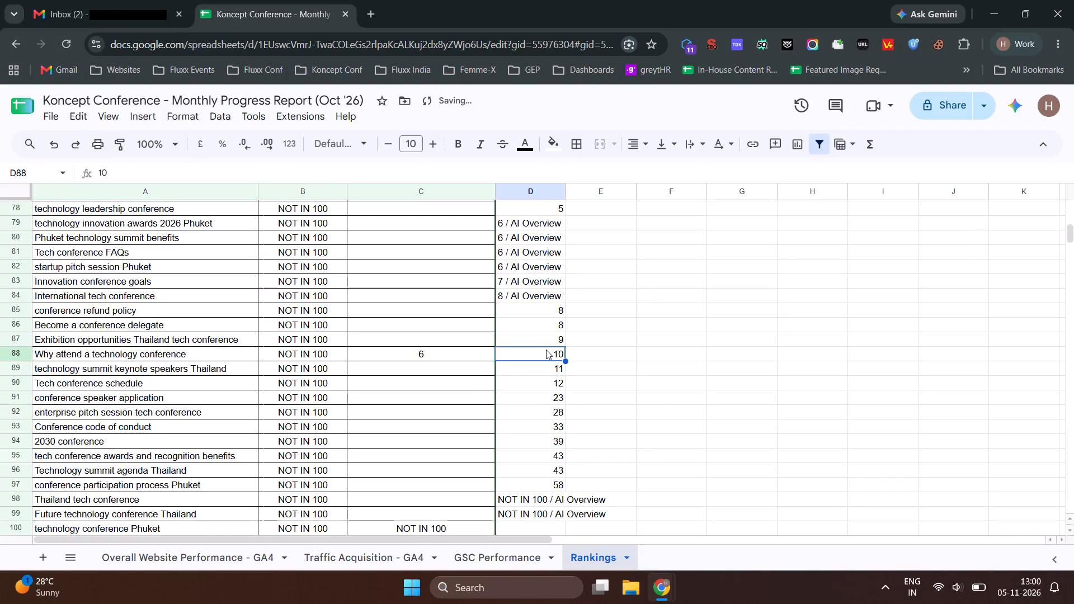
key(Delete)
Copy the keyword "technology summit keynote speakers Thailand" from the Rankings sheet and search Google for it in the incognito window.
click(210, 370)
key(ctrl+c)
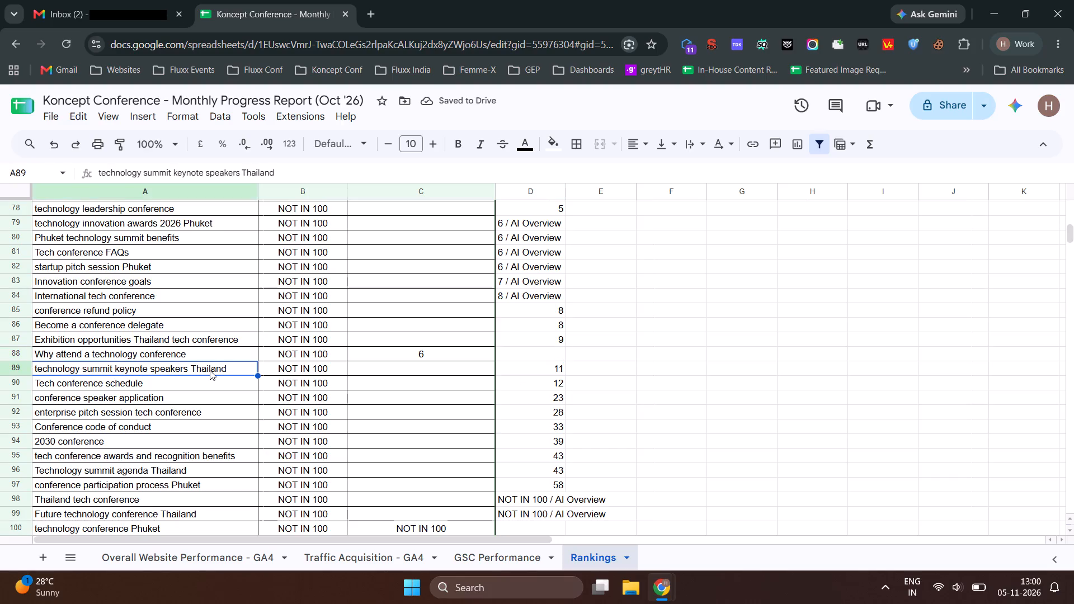
key(alt+Tab)
click(619, 113)
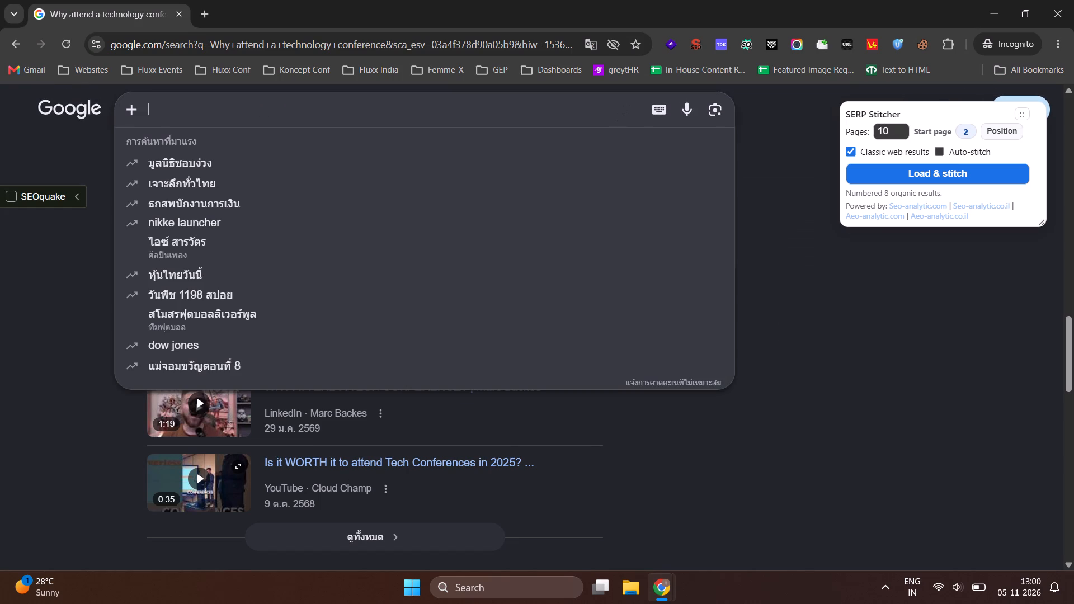
key(ctrl+v)
key(Return)
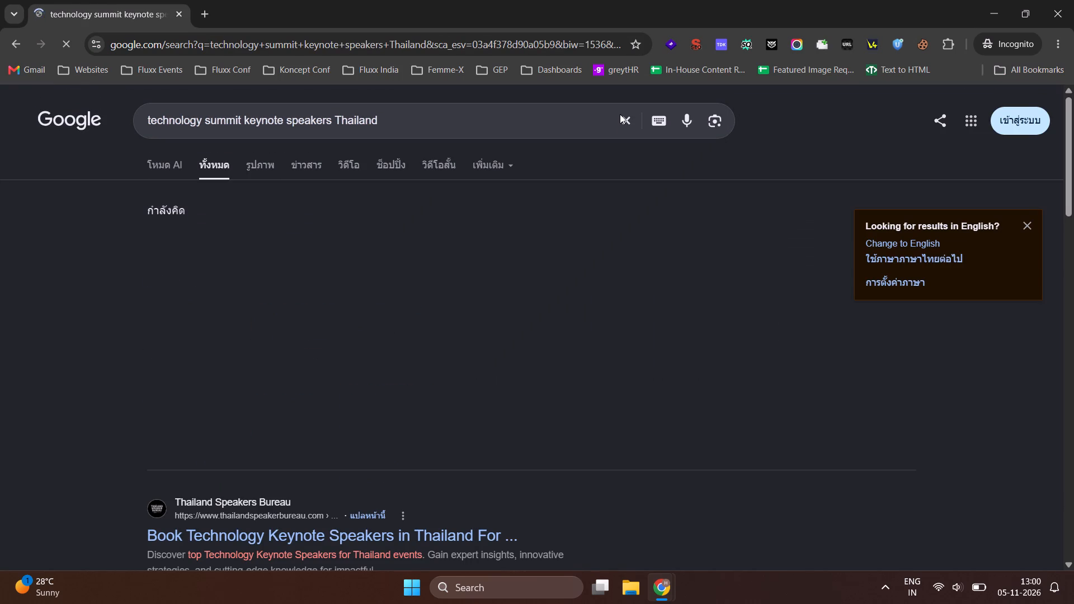
Examine the numbered first-page results for technology summit keynote speakers Thailand to check where konceptconference.com ranks.
scroll(680, 287, down, 5)
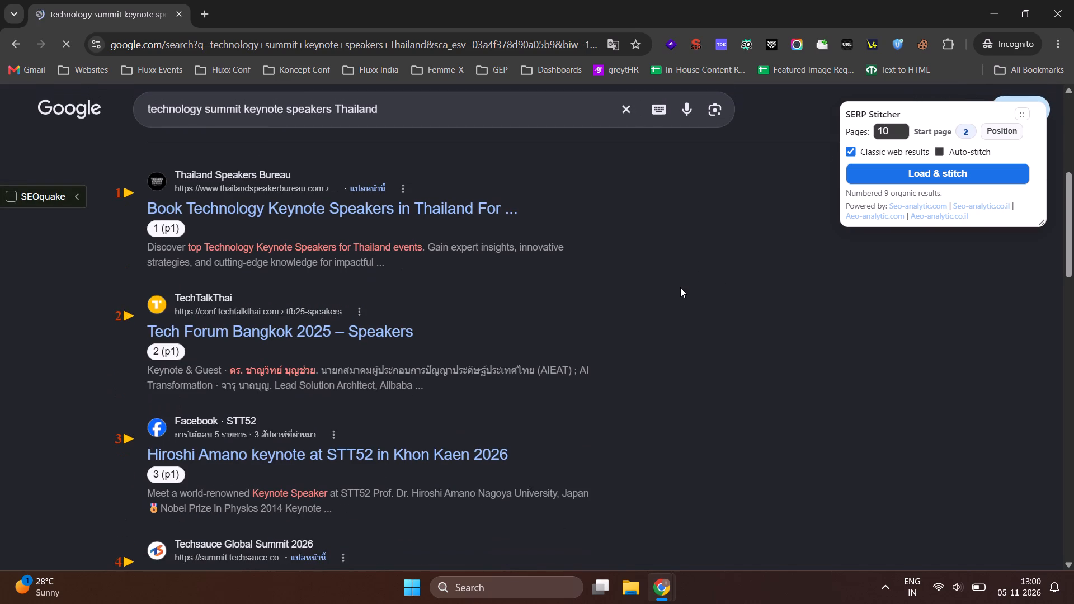
scroll(680, 287, down, 10)
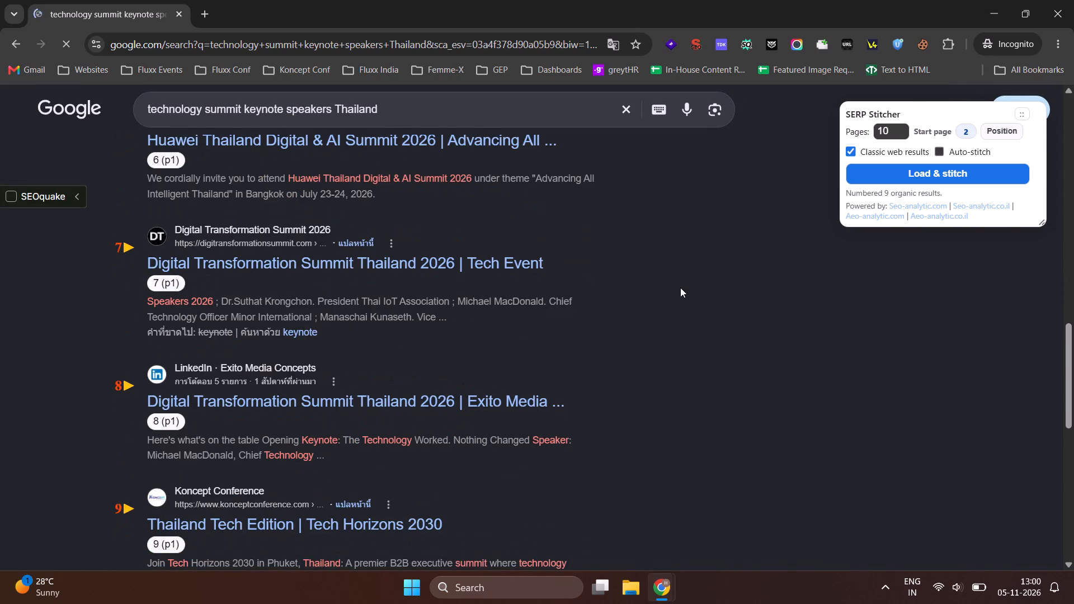
scroll(680, 287, down, 3)
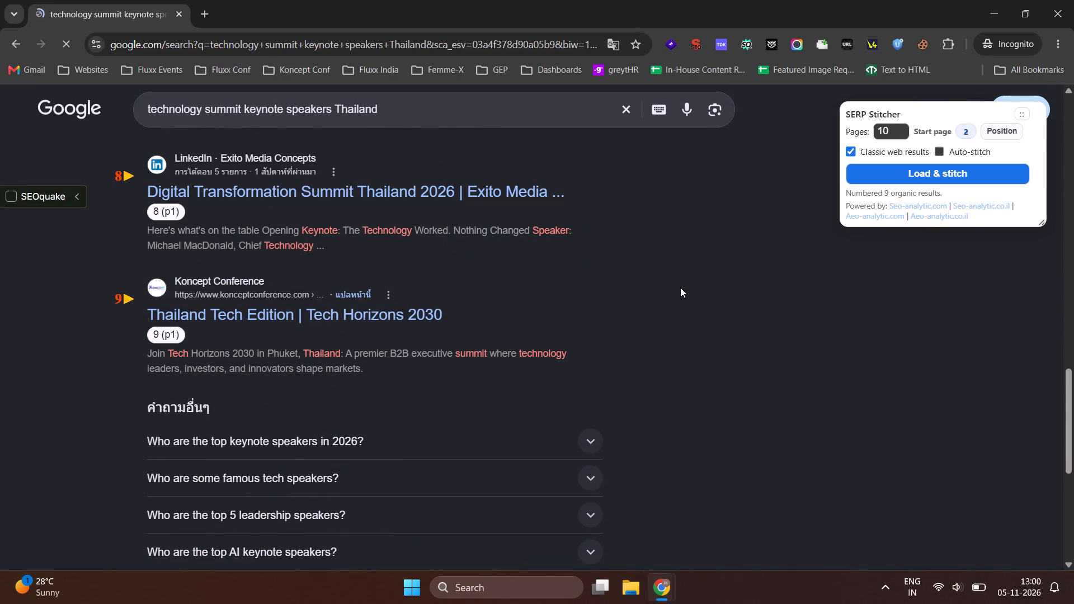
scroll(680, 287, down, 6)
scroll(680, 287, up, 19)
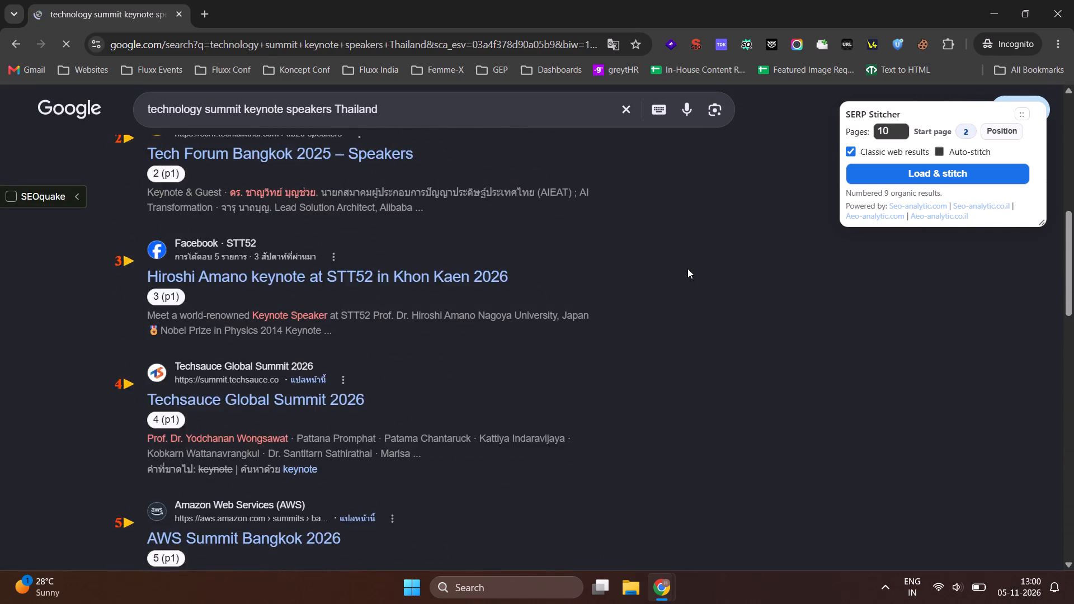
scroll(687, 268, up, 7)
Expand the AI Overview for technology summit keynote speakers Thailand, try to show all of its sources, and review its text for Koncept Conference.
click(430, 459)
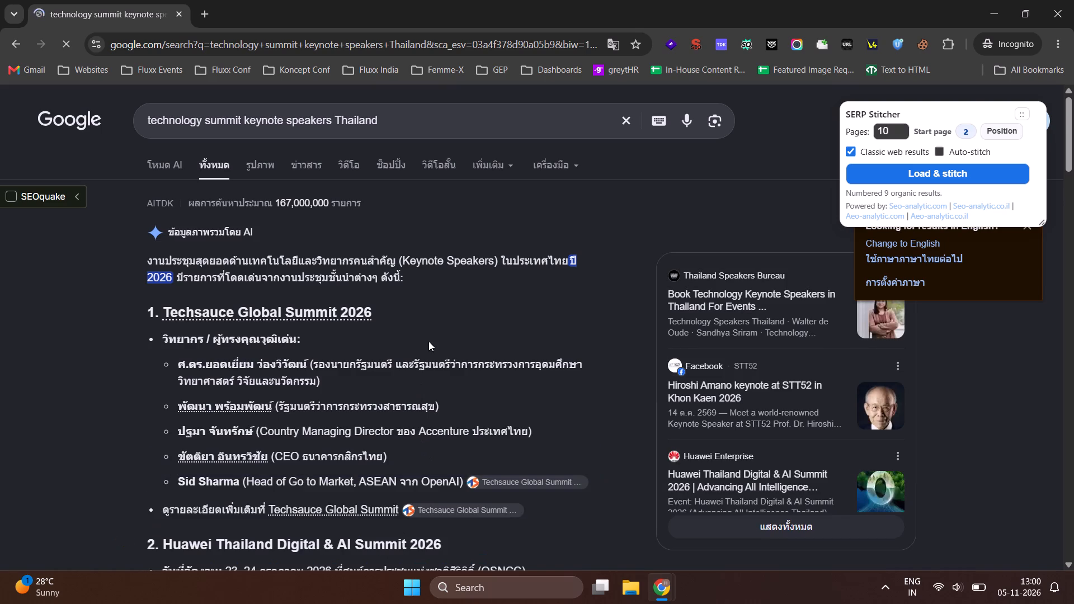
scroll(428, 341, down, 2)
click(776, 390)
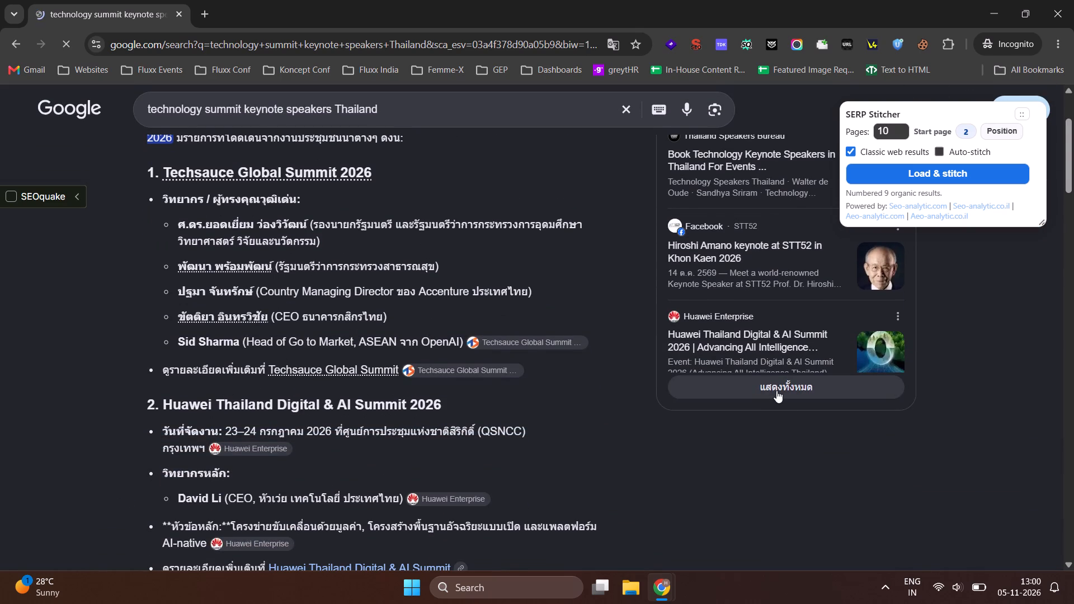
scroll(761, 292, down, 3)
scroll(507, 350, down, 3)
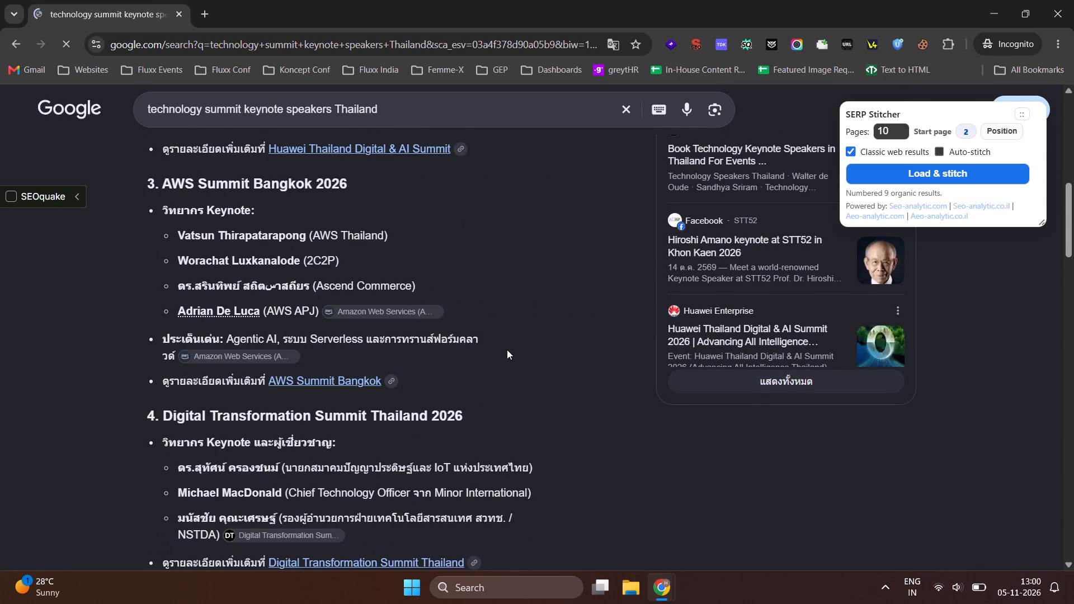
scroll(504, 342, down, 2)
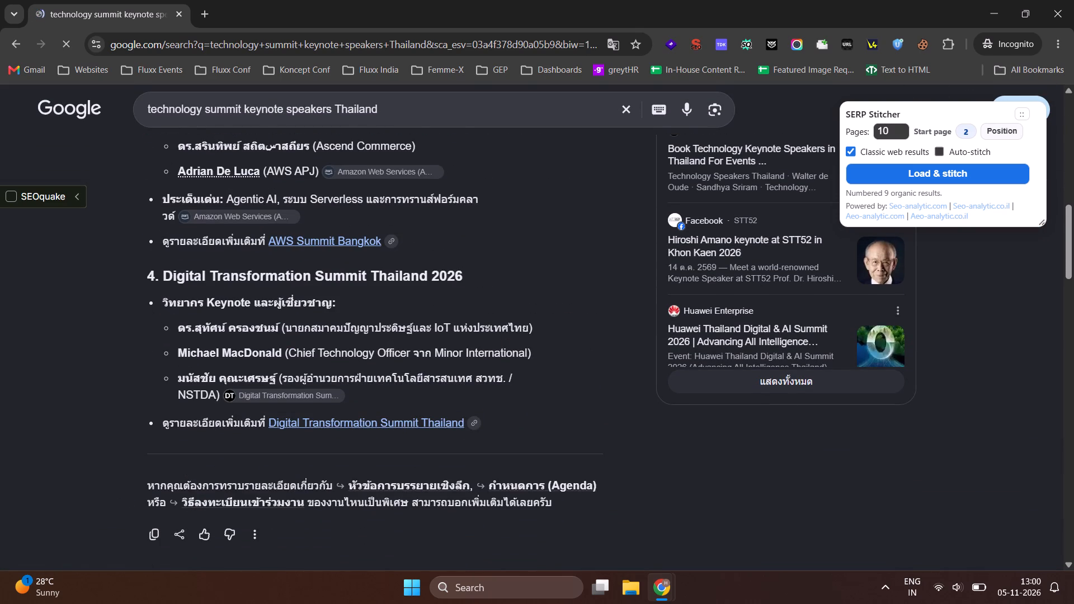
In the Rankings sheet, enter 9 in column C for "technology summit keynote speakers Thailand" and clear its column D value.
key(alt+Tab)
key(Right)
key(Right)
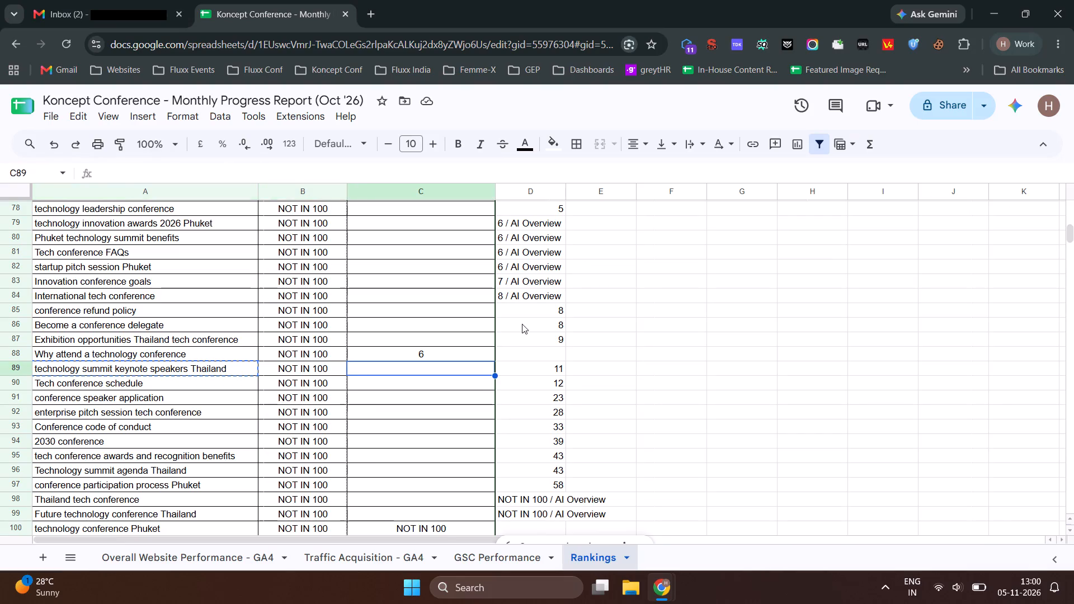
key(9)
key(Right)
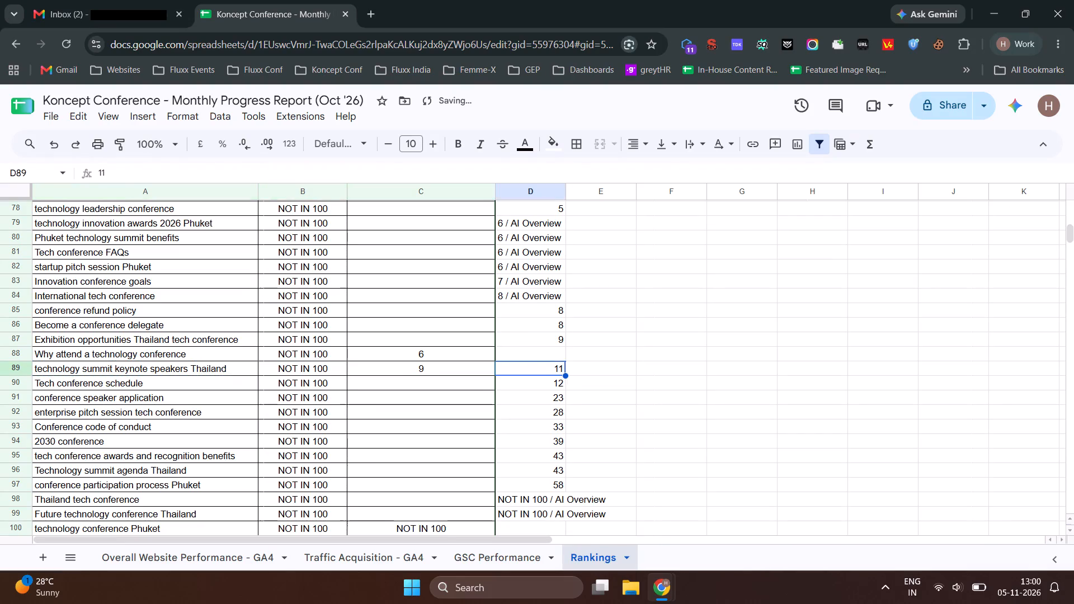
key(Delete)
Copy the keyword "Tech conference schedule" from the Rankings sheet and search Google for it in the incognito window.
key(Down)
key(Left)
key(Left)
key(Left)
key(ctrl+c)
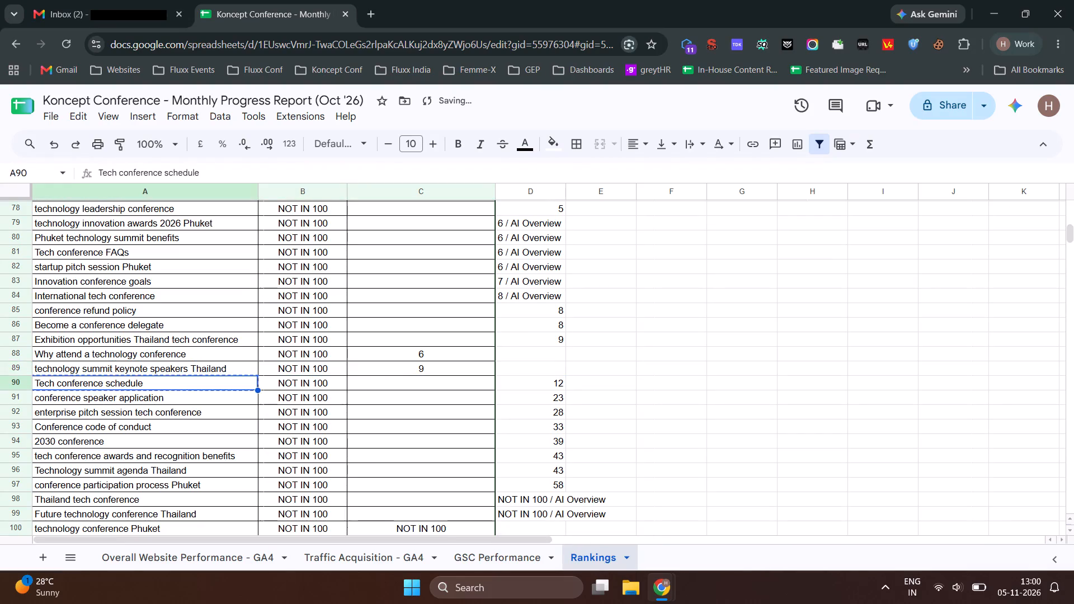
key(alt+Tab)
click(622, 112)
key(ctrl+v)
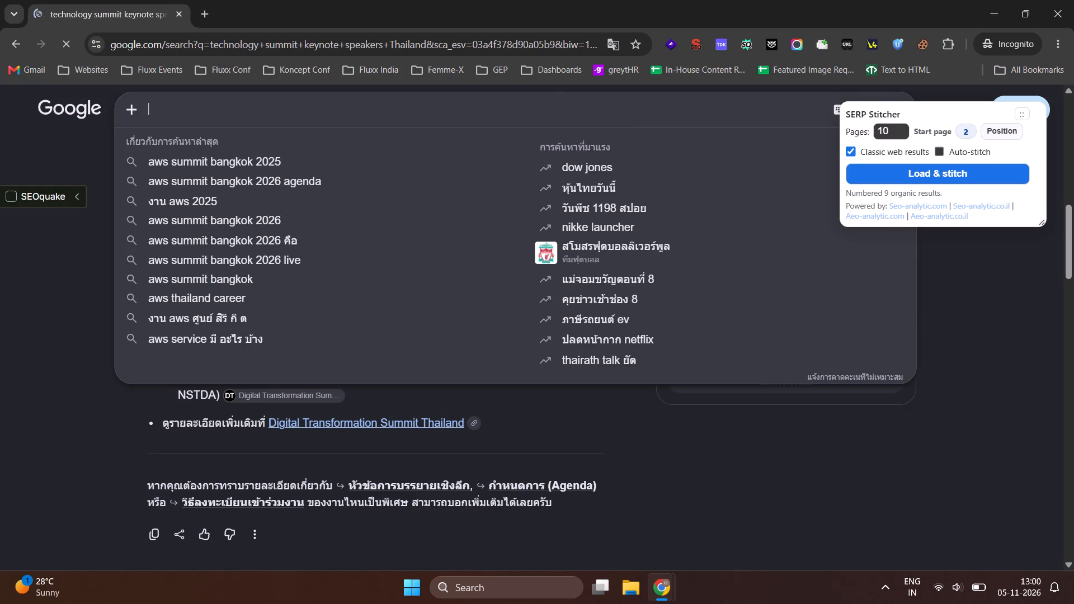
key(Return)
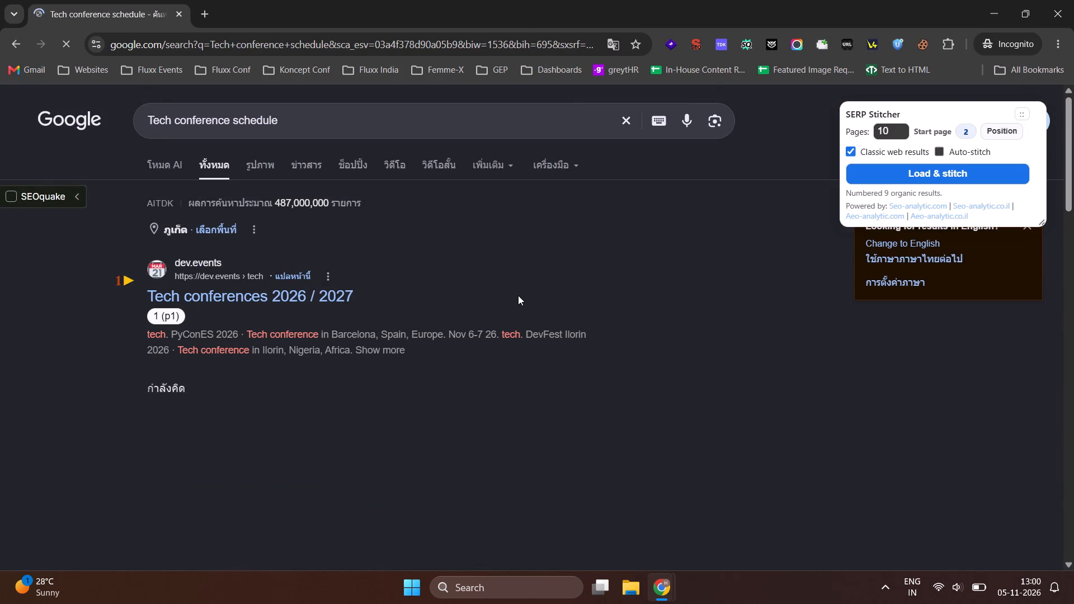
Expand the AI Overview for Tech conference schedule and review its events and cited sources for Koncept Conference.
scroll(518, 295, down, 3)
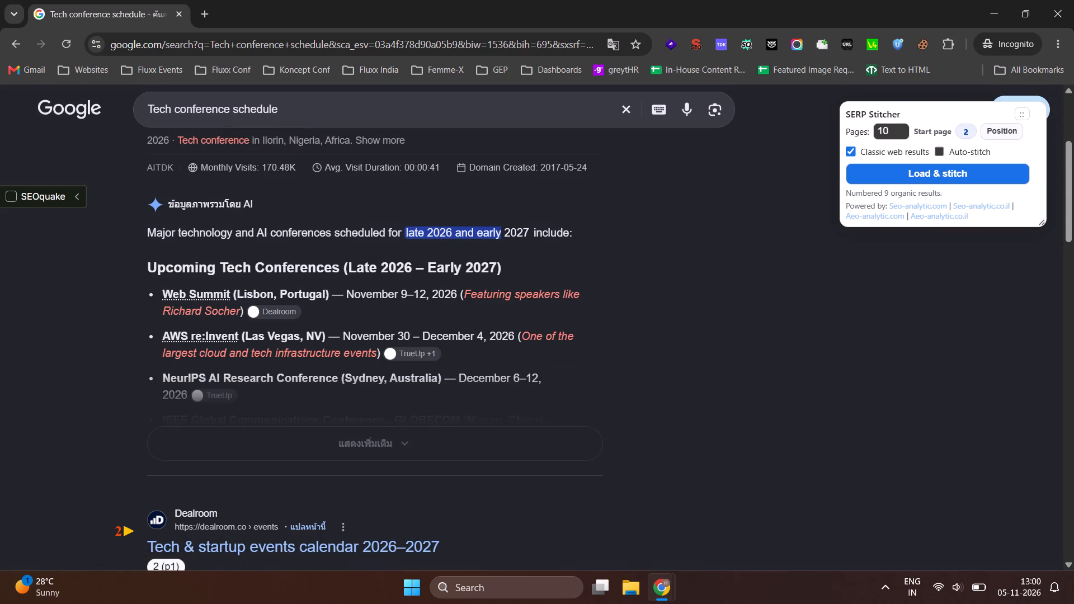
click(518, 441)
scroll(515, 352, down, 4)
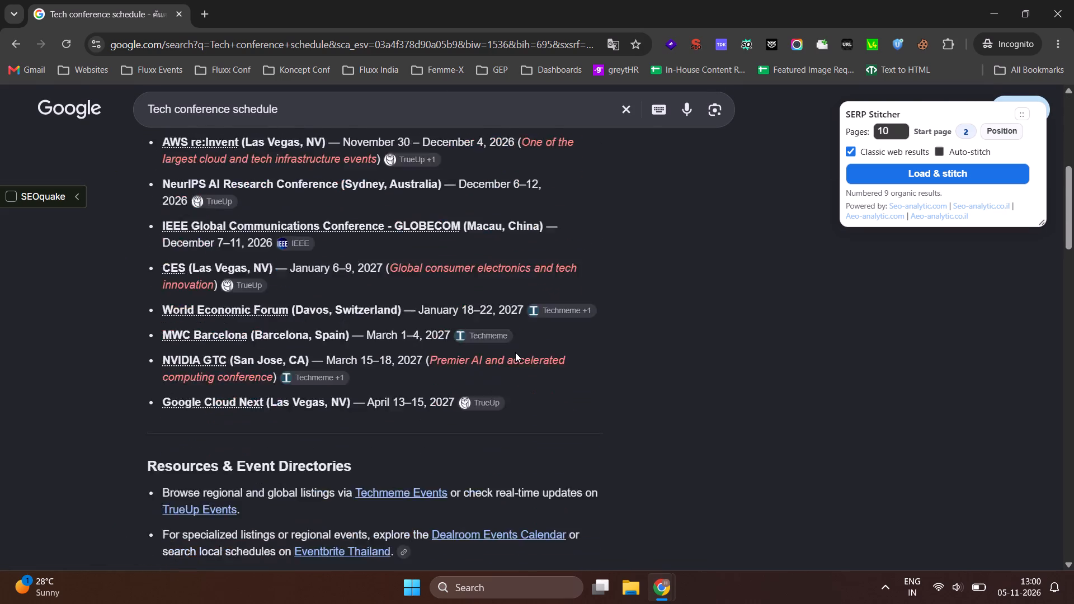
scroll(515, 352, down, 3)
Examine the first-page results for Tech conference schedule and search the page for konceptconference.com.
scroll(515, 352, down, 14)
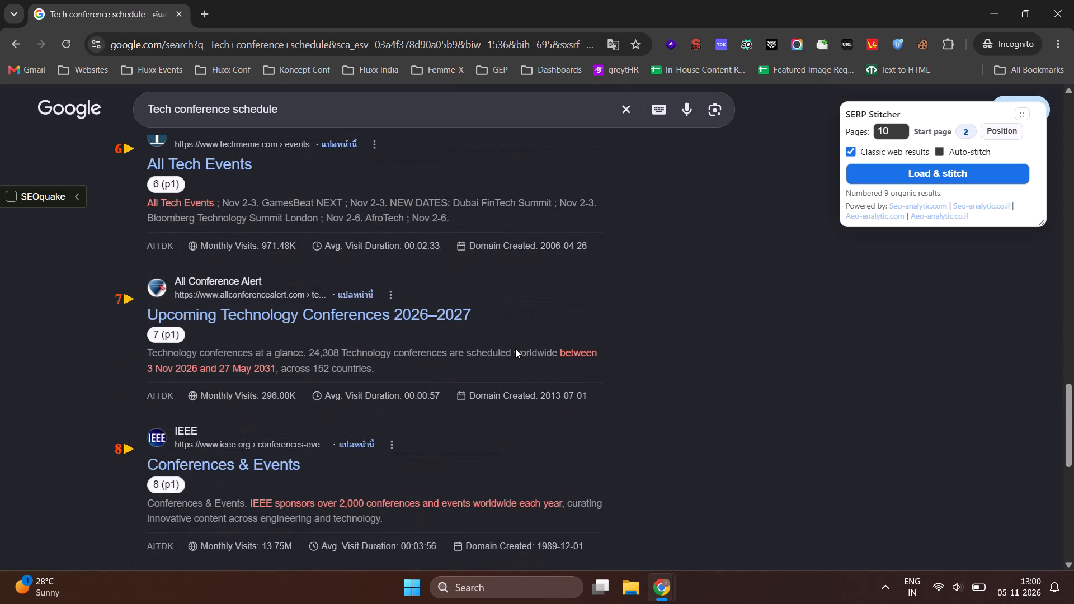
scroll(515, 348, down, 8)
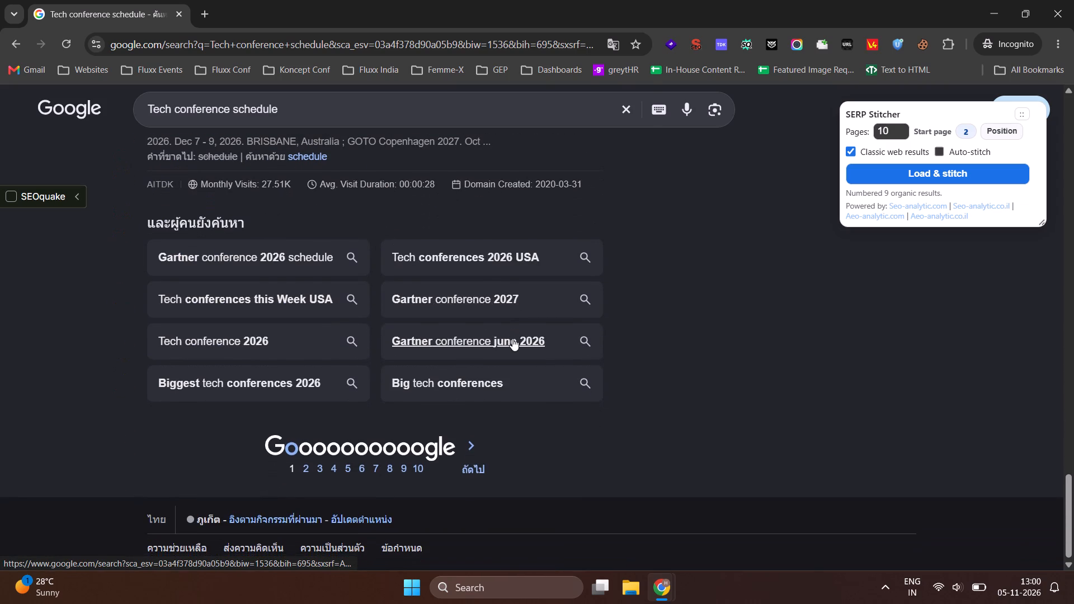
key(ctrl+f)
key(Return)
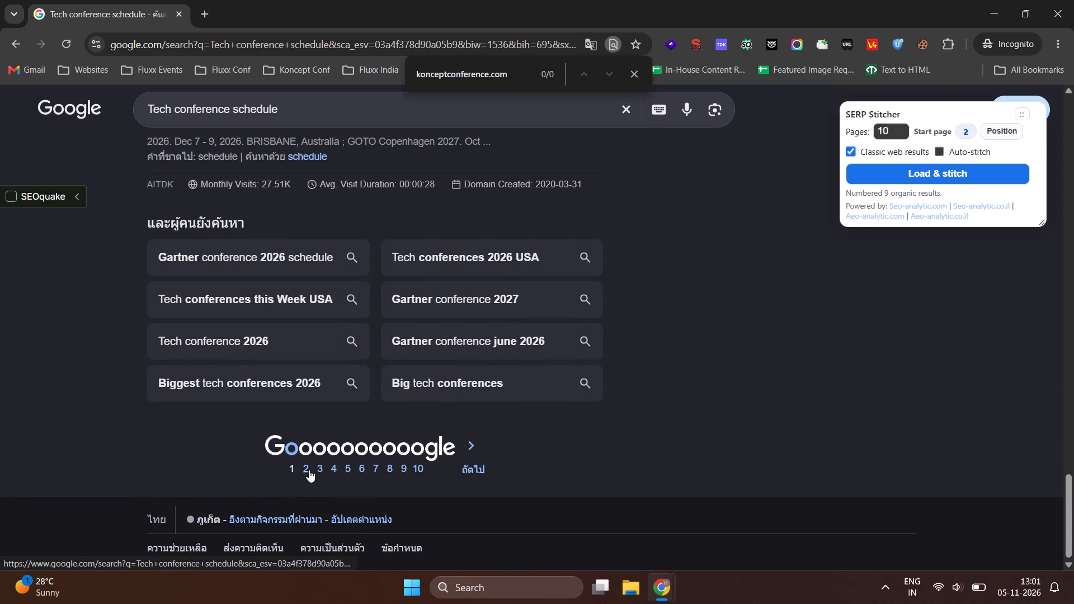
Check results page 2 for Tech conference schedule, searching it for konceptconference.com, and open page 3 to find Koncept Conference's position.
click(309, 470)
scroll(680, 361, down, 13)
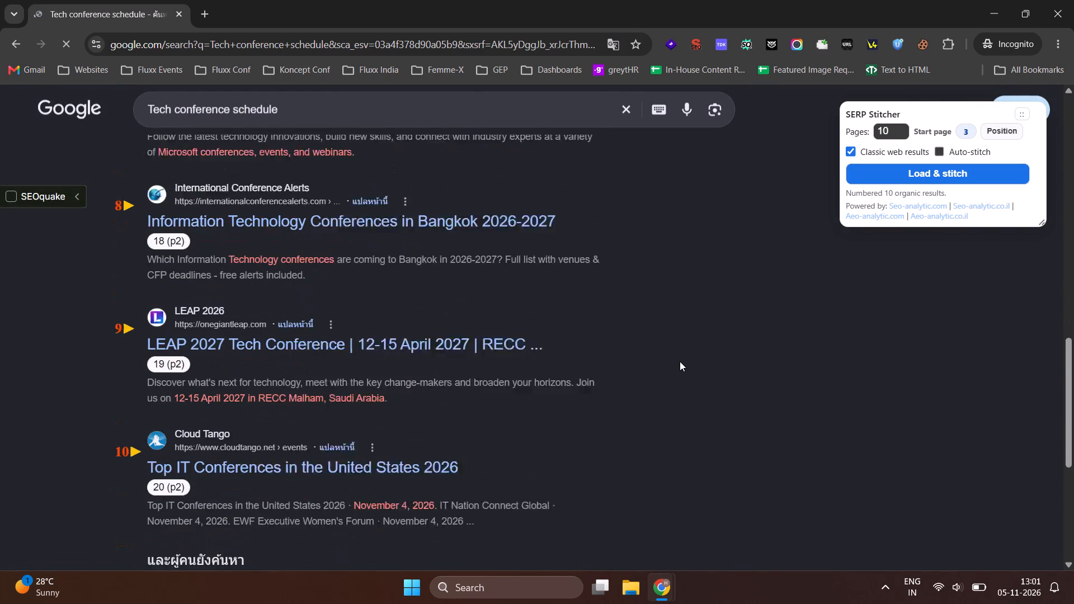
scroll(680, 361, down, 5)
key(ctrl+f)
key(Return)
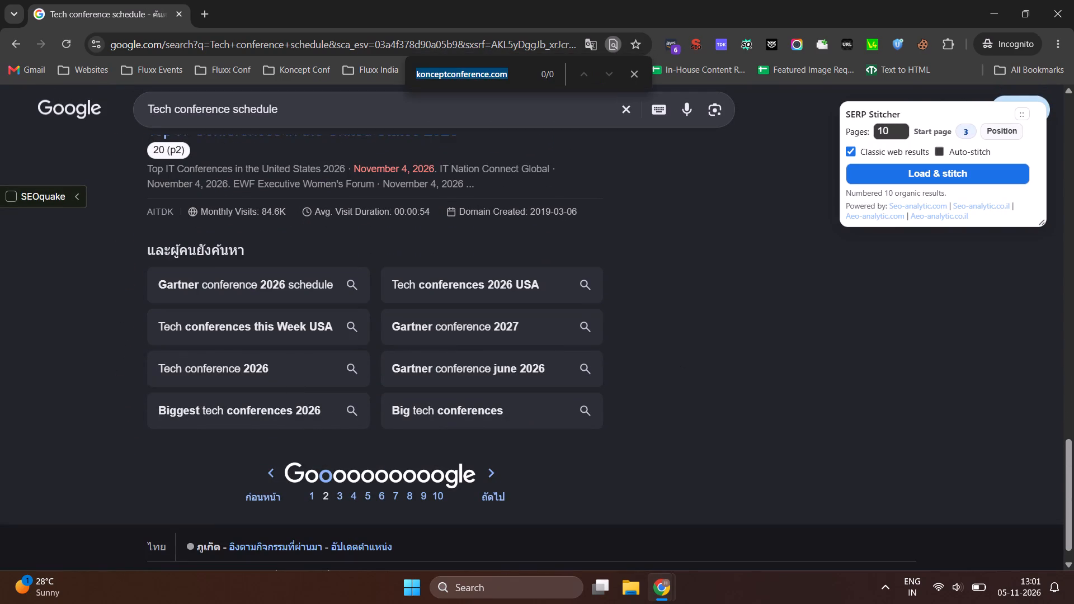
click(336, 499)
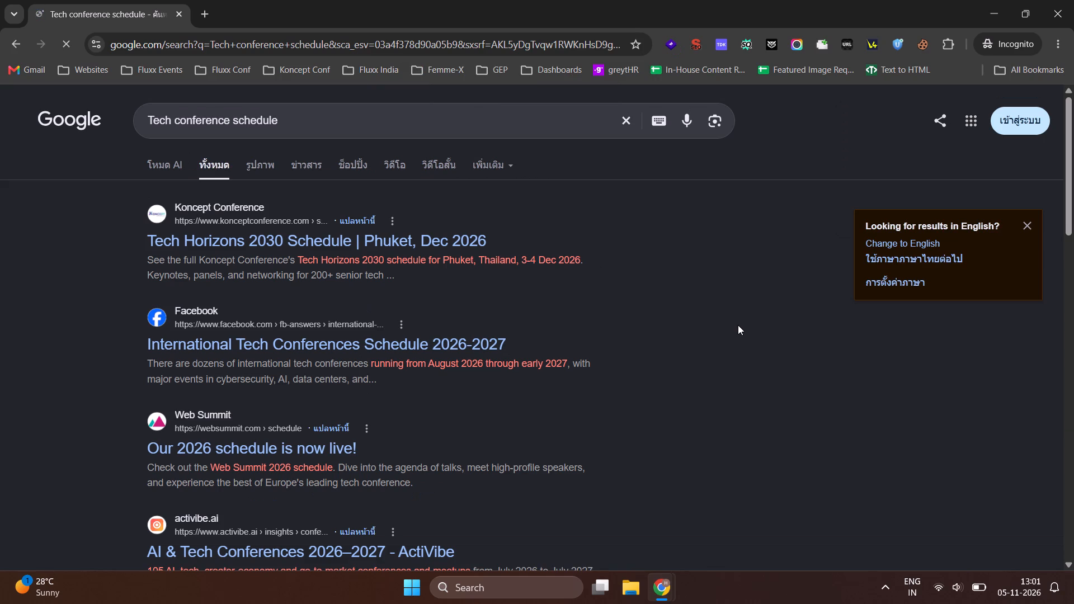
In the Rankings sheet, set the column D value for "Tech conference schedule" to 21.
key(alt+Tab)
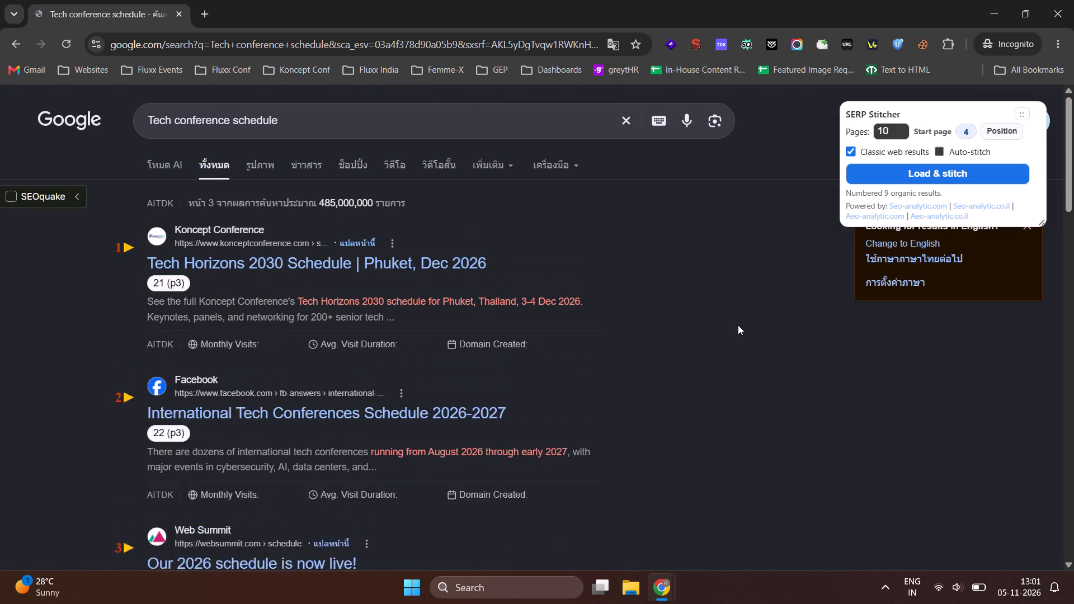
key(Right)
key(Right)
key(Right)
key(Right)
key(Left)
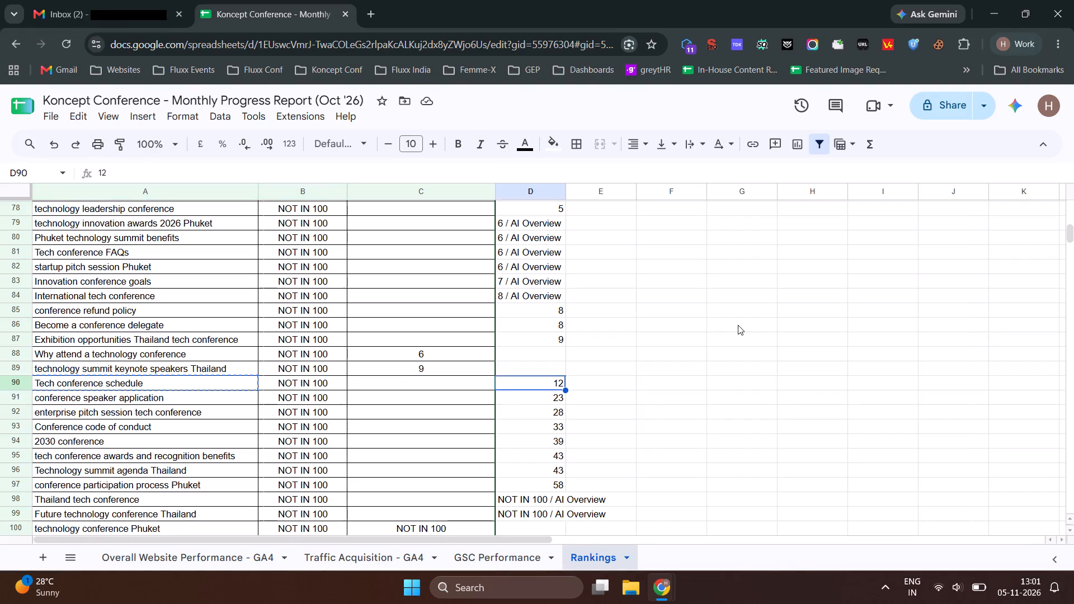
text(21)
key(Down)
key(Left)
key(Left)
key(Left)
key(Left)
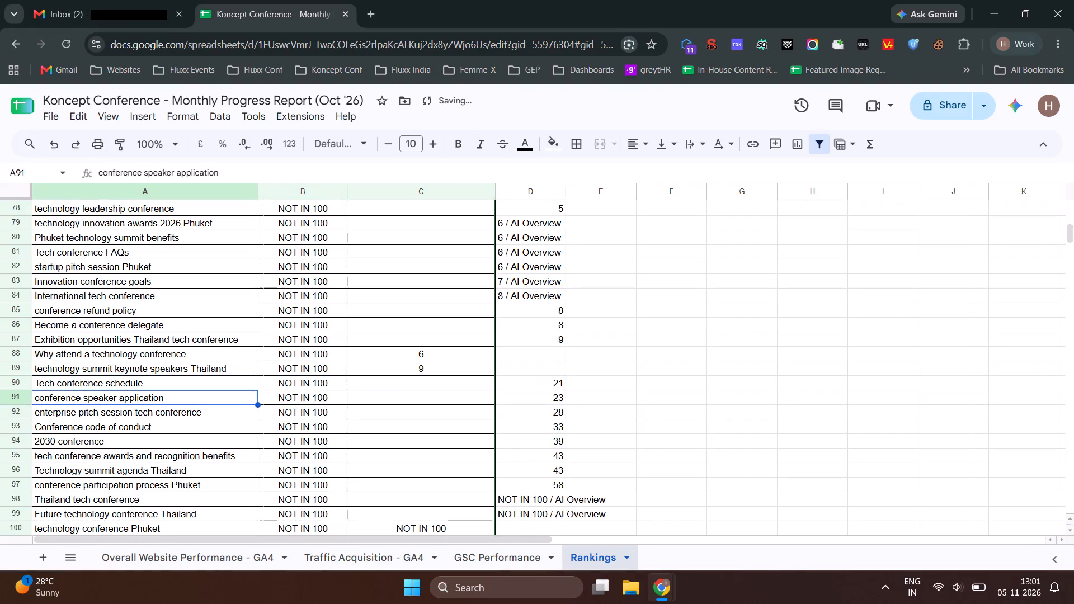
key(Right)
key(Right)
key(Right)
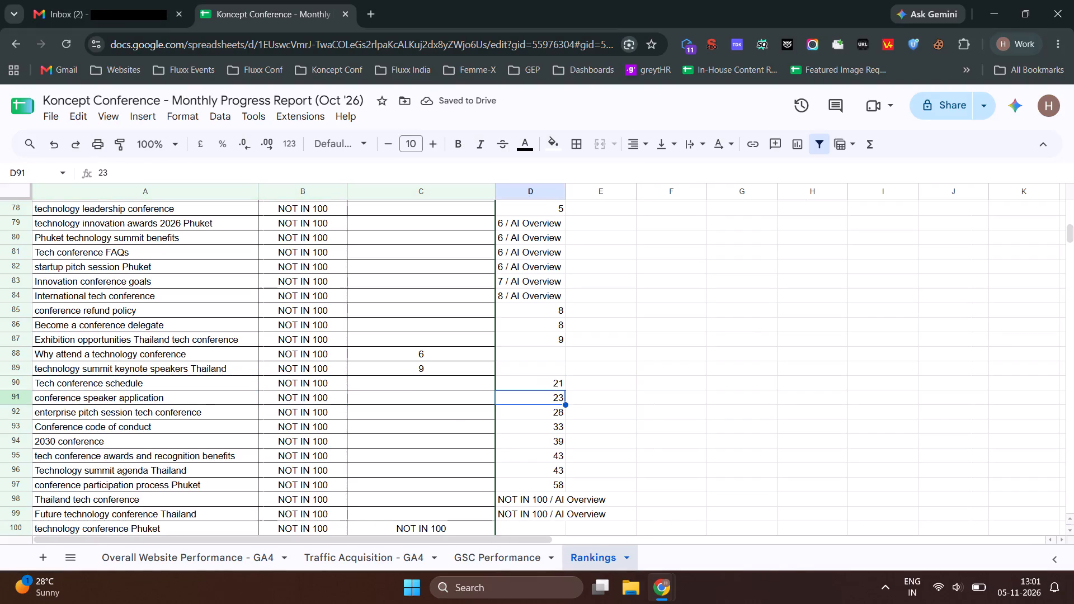
Enter 21 in column C for "Tech conference schedule" and clear its column D value.
key(Up)
key(Left)
text(21)
key(Right)
key(Right)
key(Left)
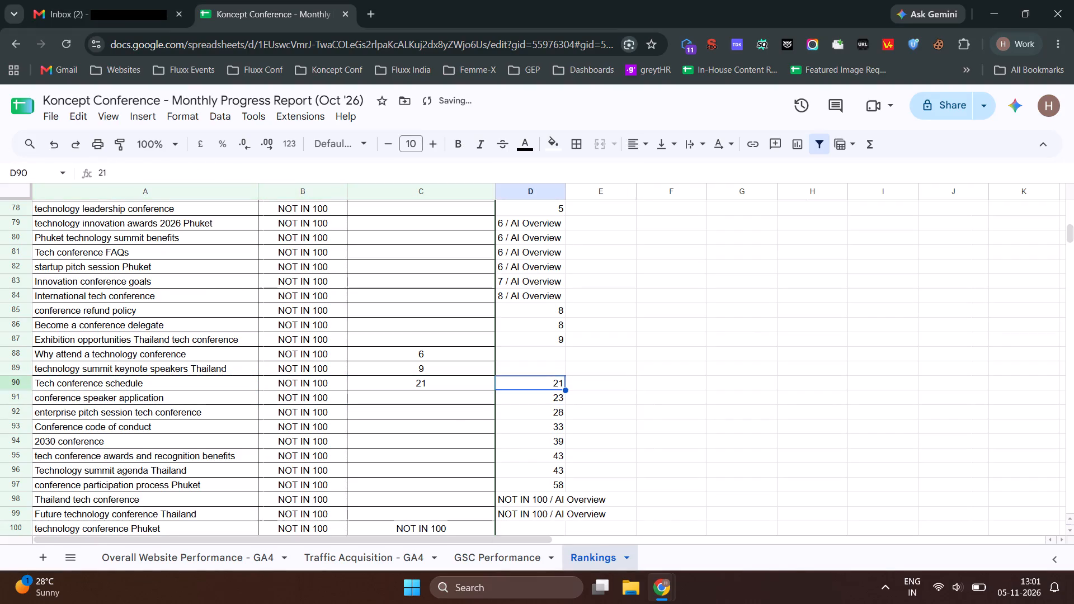
key(Delete)
Copy the keyword "conference speaker application" from the Rankings sheet and search Google for it in the incognito window.
key(Down)
key(Left)
key(Left)
key(Left)
key(Left)
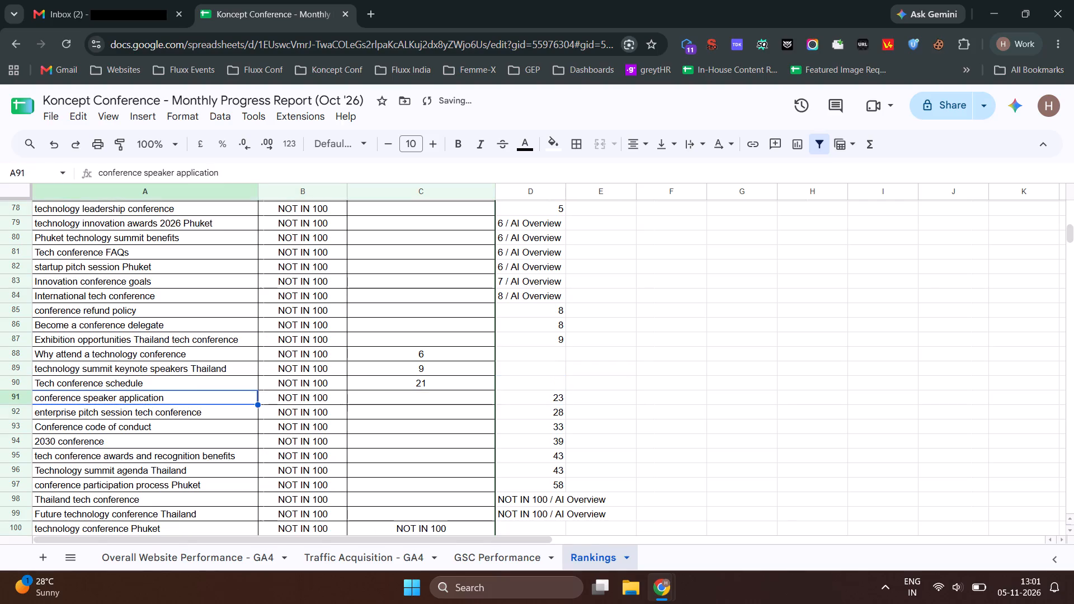
key(ctrl+c)
key(alt+Tab)
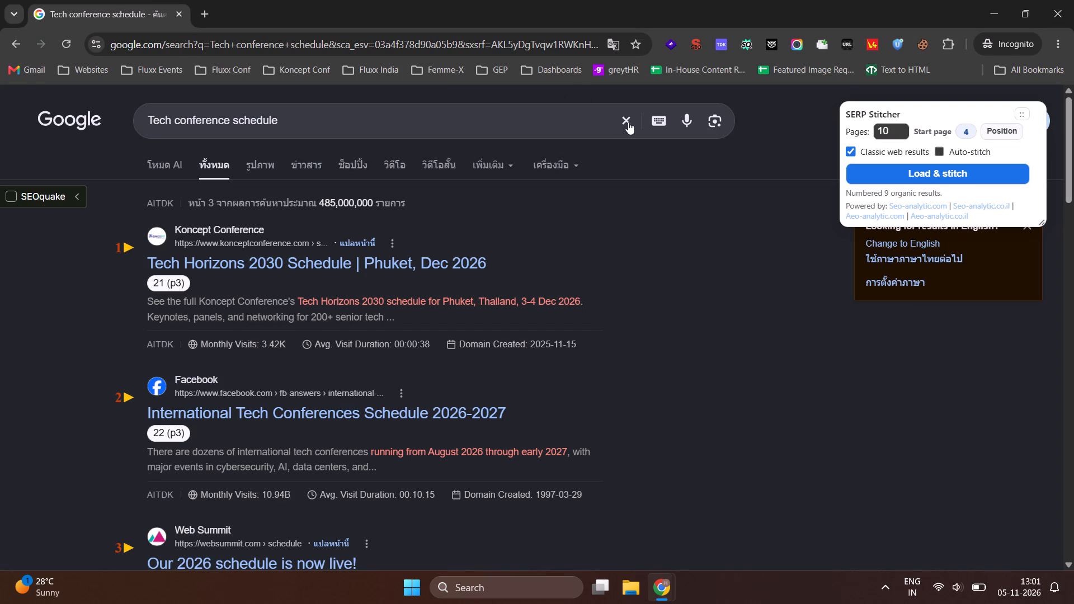
click(628, 122)
key(ctrl+v)
key(Return)
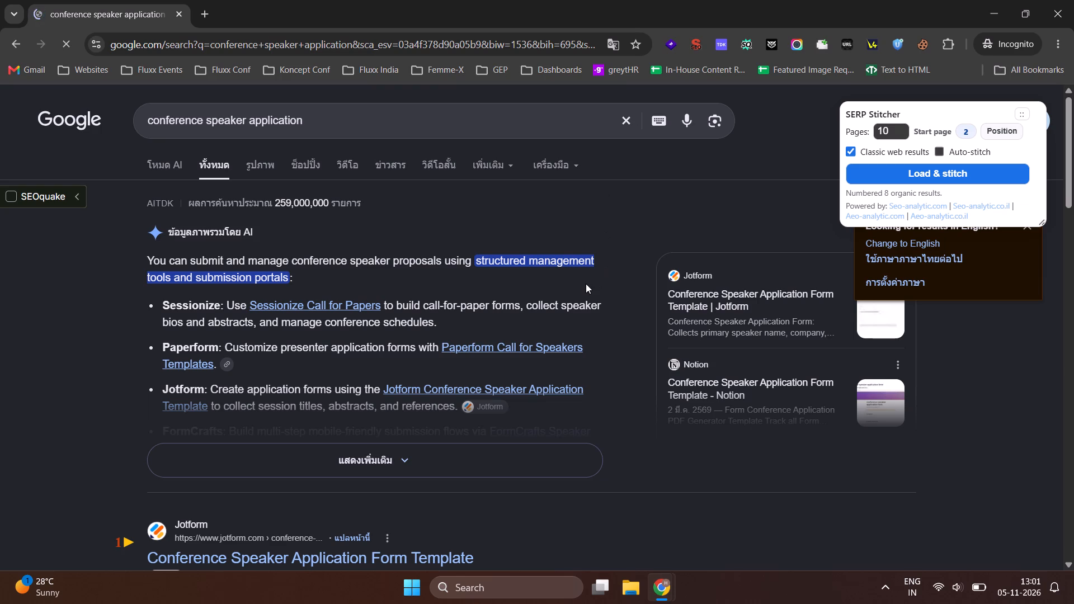
Examine the first-page results for conference speaker application and search the page for konceptconference.com.
scroll(501, 309, down, 2)
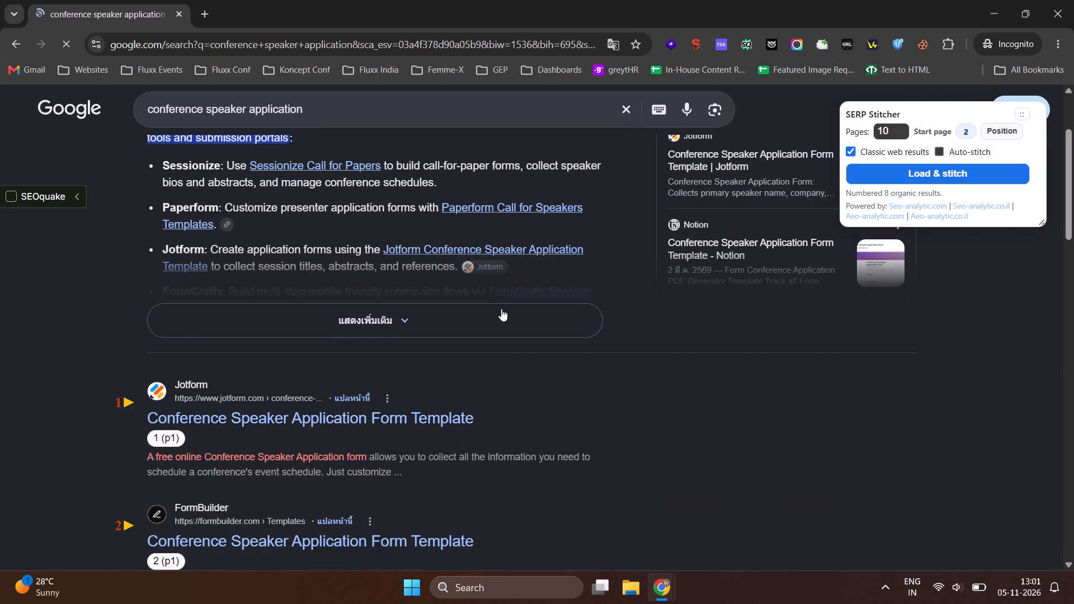
scroll(501, 309, down, 13)
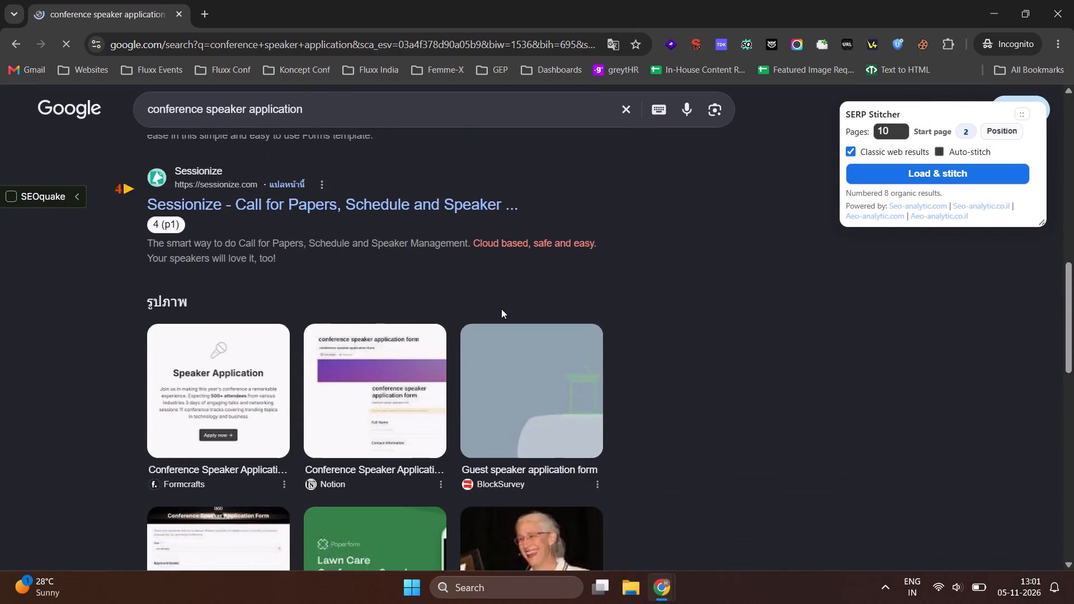
scroll(501, 309, down, 5)
key(ctrl+f)
key(Return)
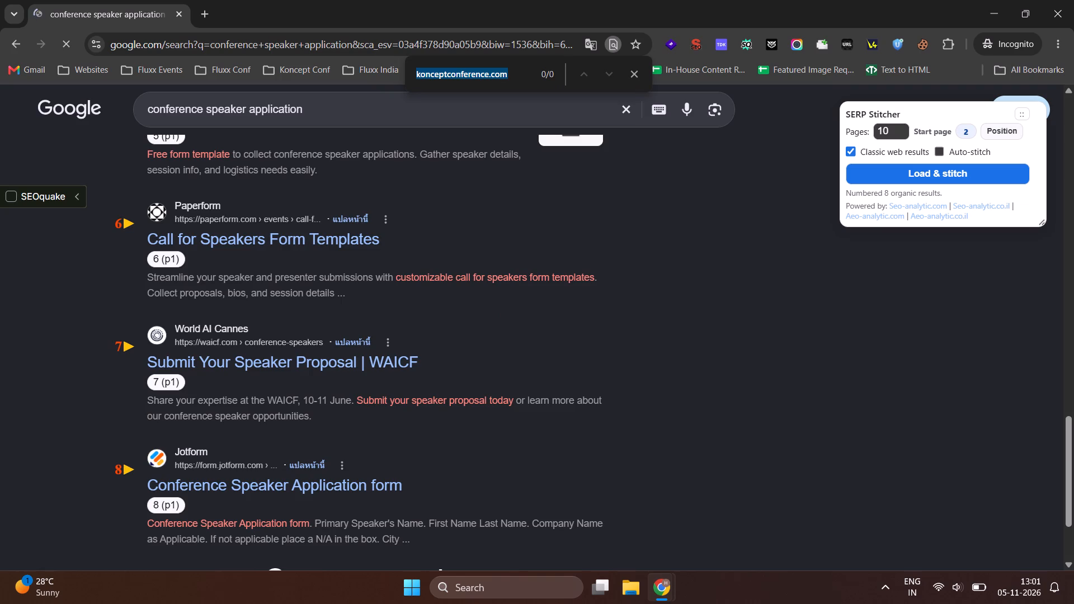
scroll(501, 309, down, 5)
Examine results pages 2 and 3 for conference speaker application, searching each page for konceptconference.com.
click(303, 473)
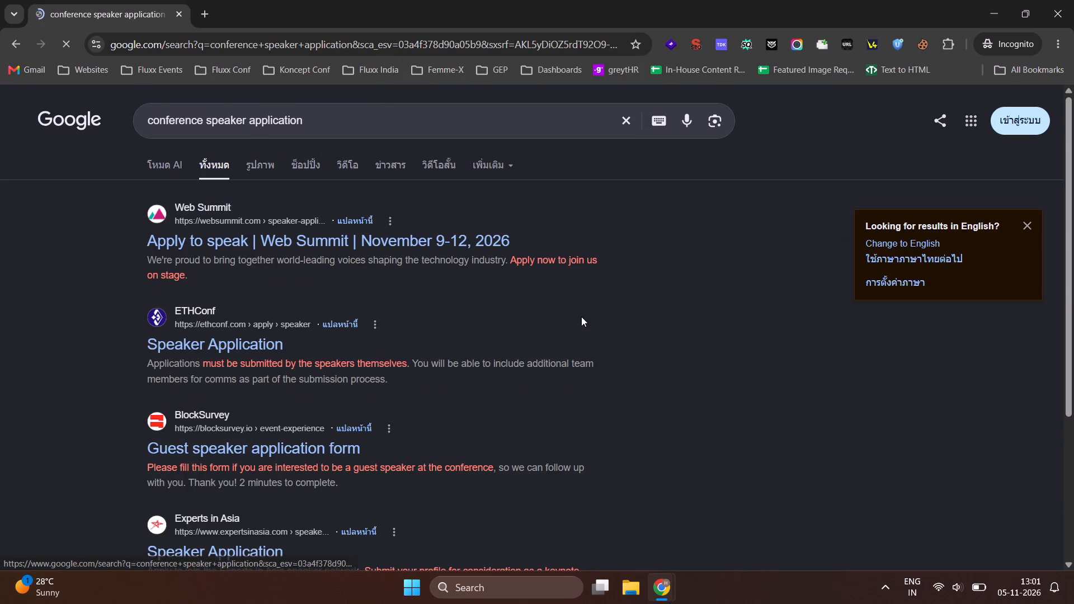
scroll(576, 341, down, 11)
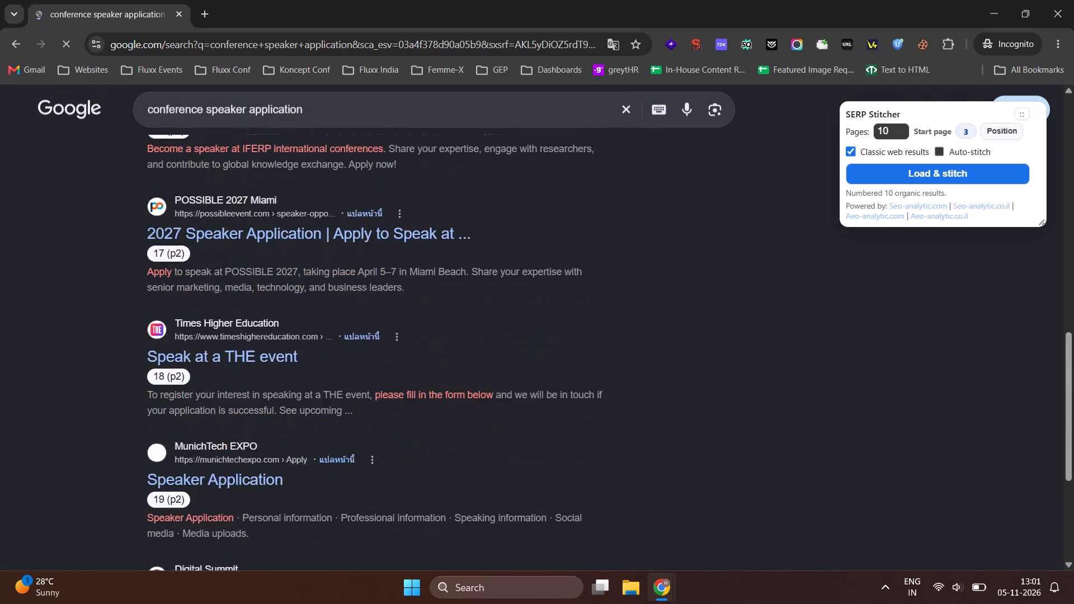
scroll(575, 345, down, 5)
key(ctrl+f)
key(Return)
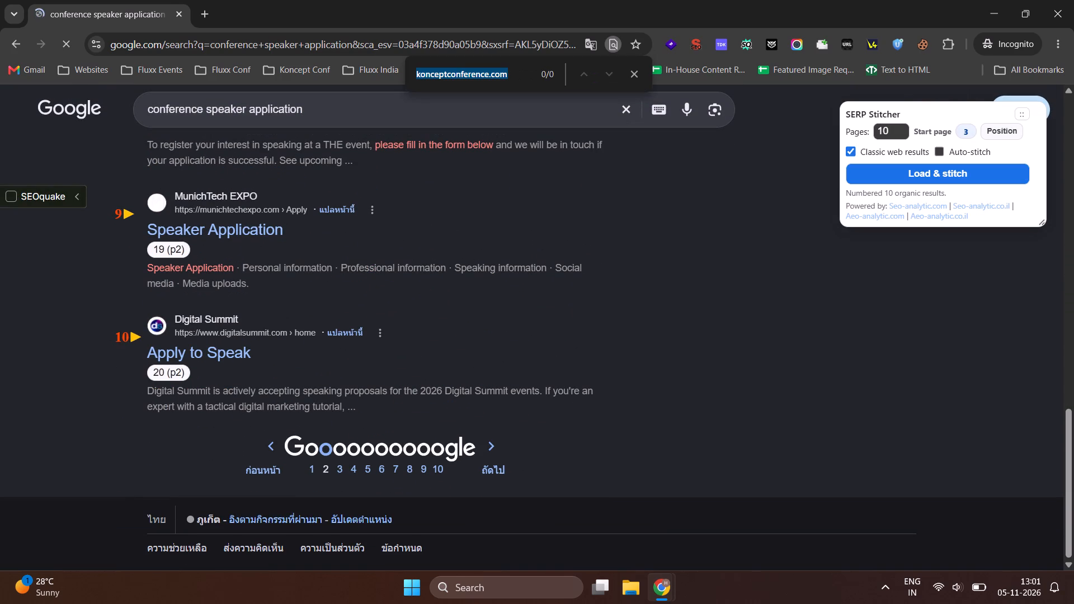
click(335, 468)
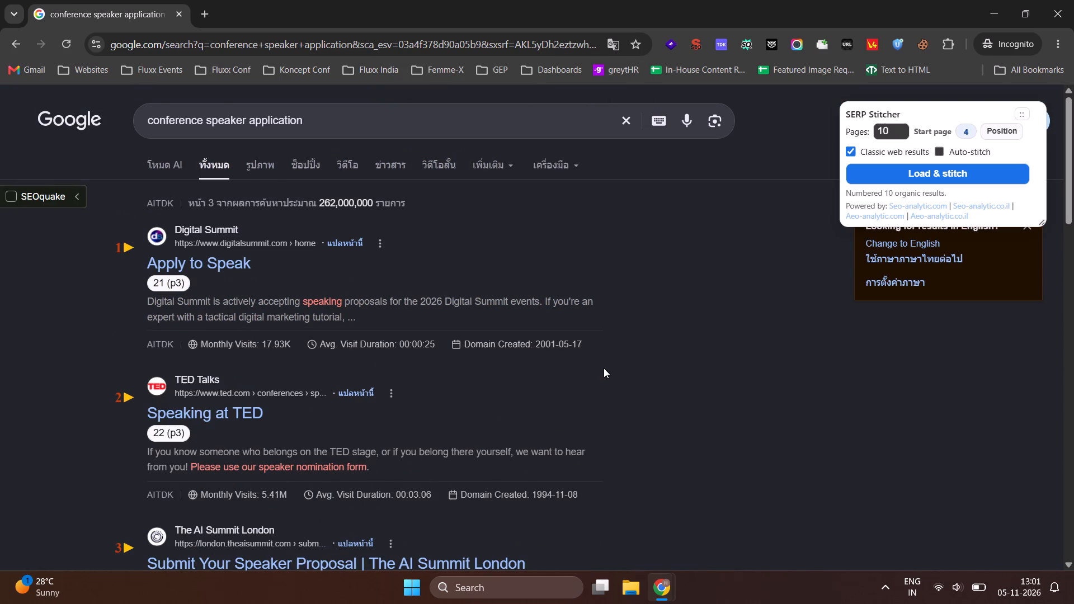
scroll(604, 368, down, 5)
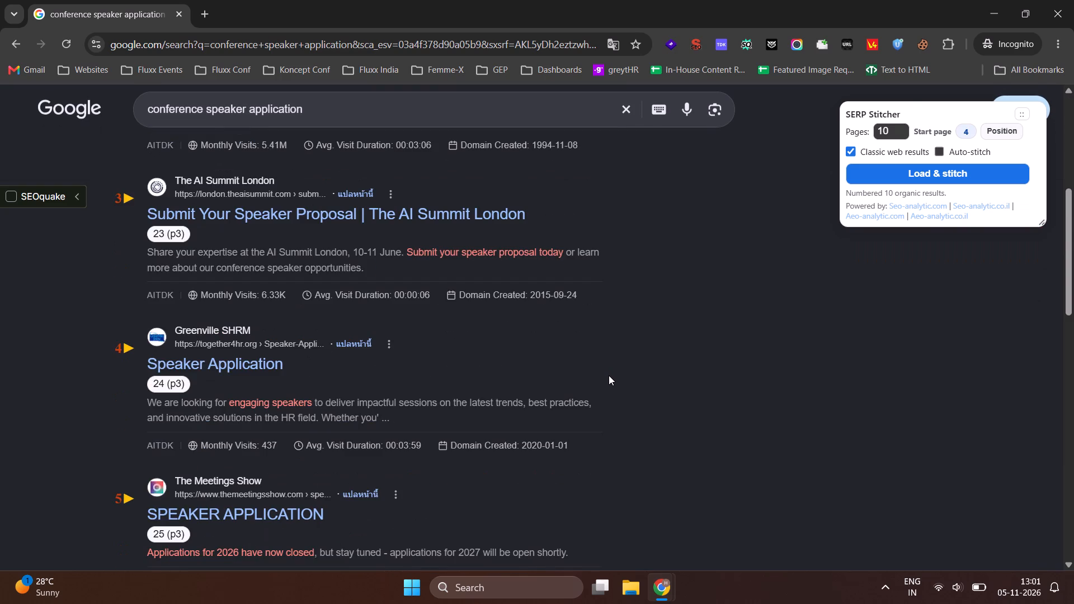
scroll(614, 378, down, 12)
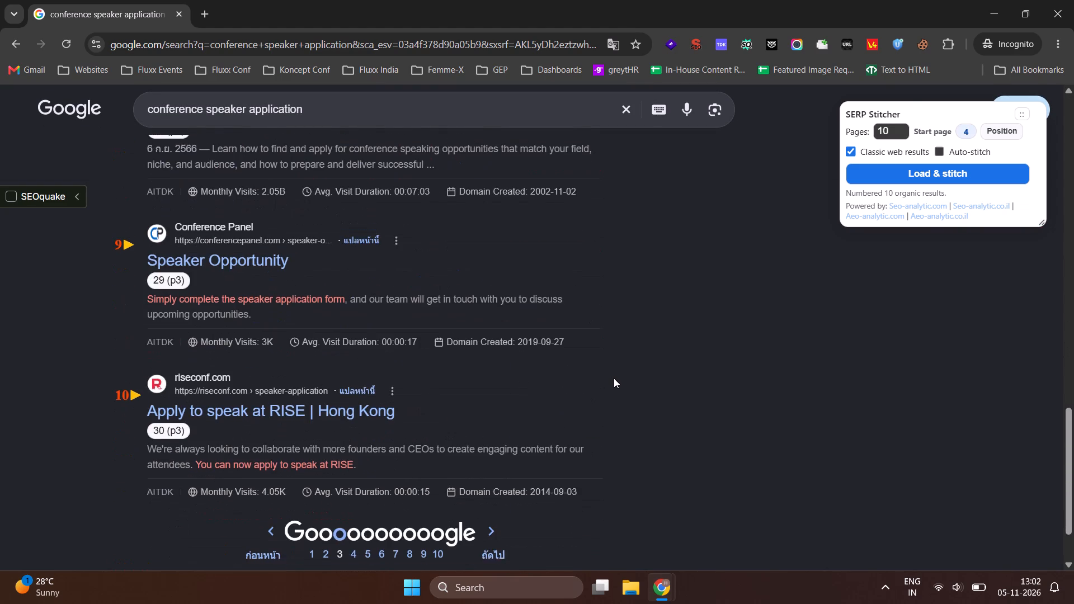
scroll(614, 378, down, 2)
key(ctrl+f)
key(Return)
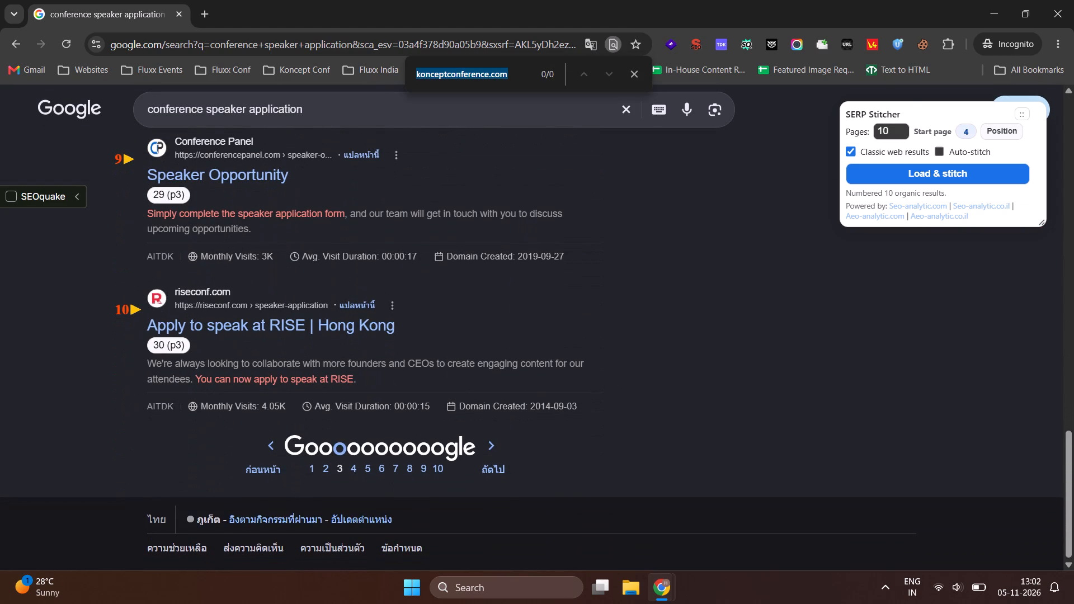
Examine results pages 4 and 5 for conference speaker application and search page 5 for konceptconference.com.
click(354, 473)
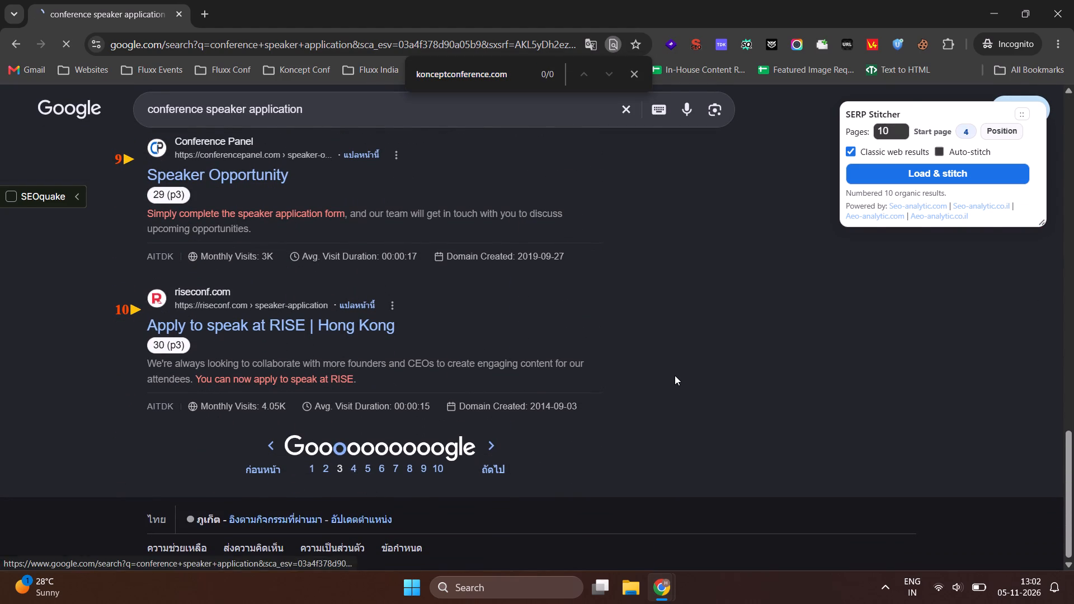
scroll(675, 375, down, 8)
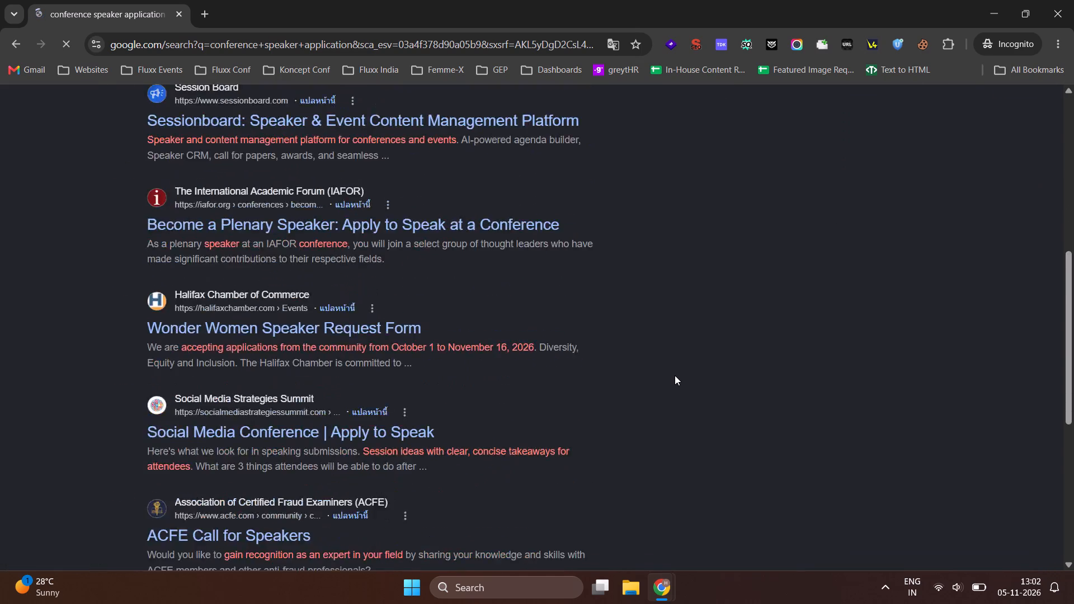
scroll(675, 375, down, 9)
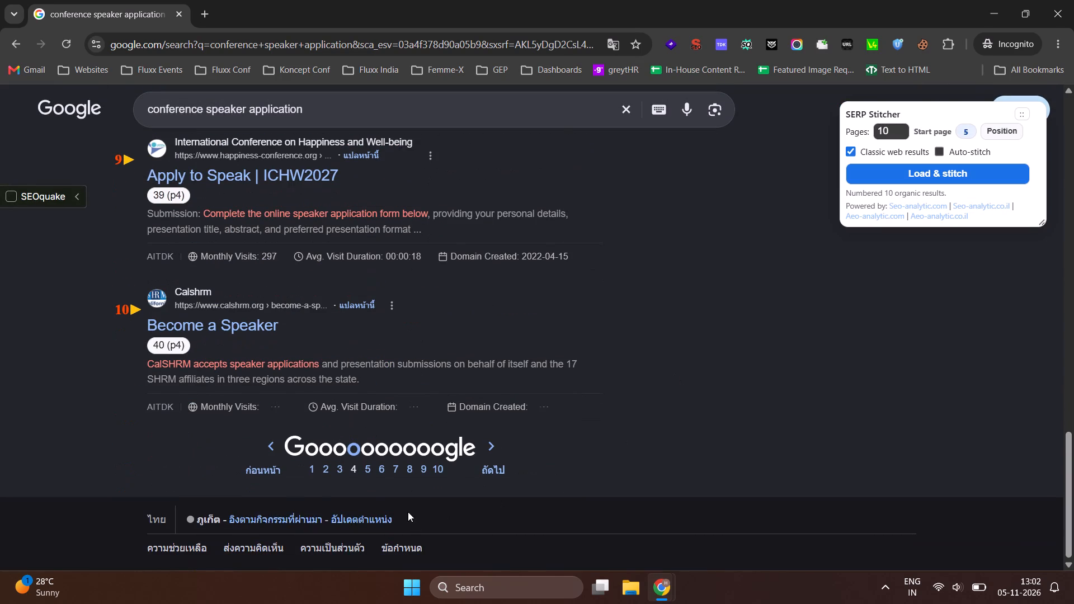
click(370, 470)
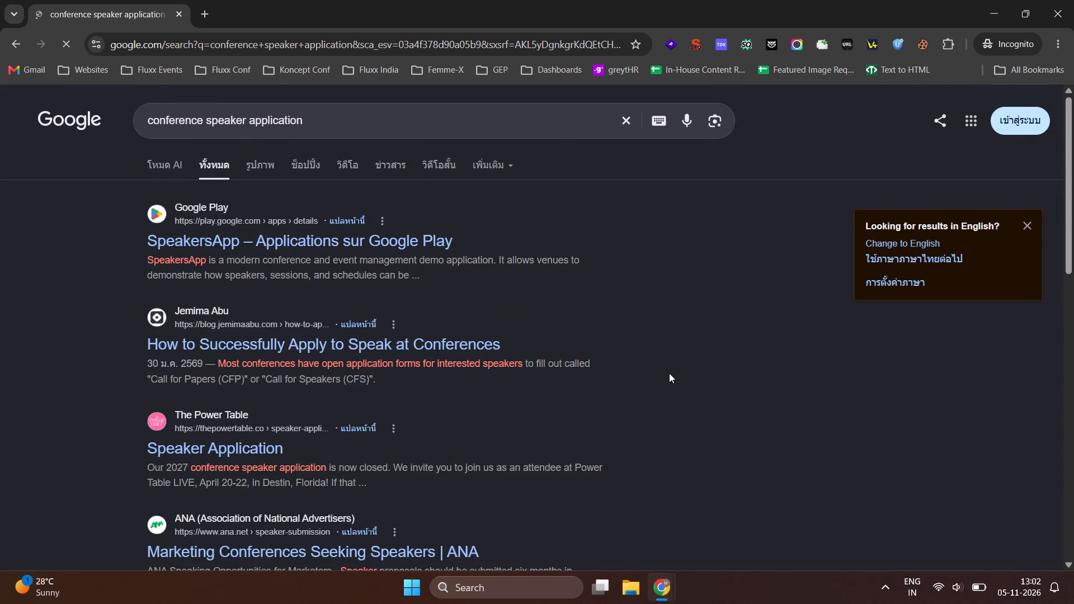
scroll(669, 379, down, 9)
key(ctrl+f)
key(Return)
key(Return)
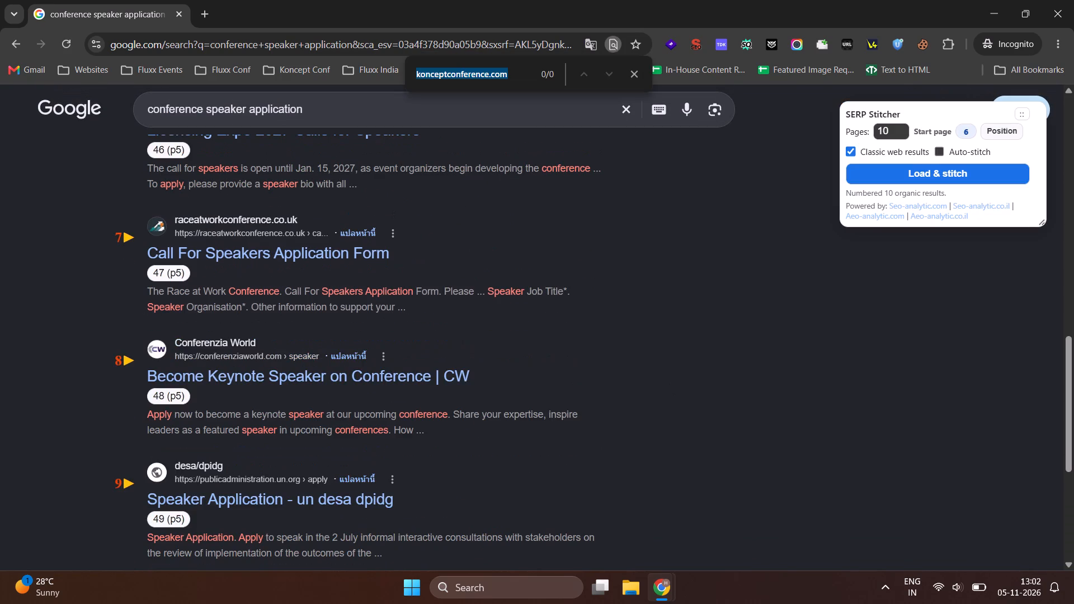
Copy the keyword "enterprise pitch session tech conference" from the Rankings sheet and search Google for it in the incognito window.
key(alt+Tab)
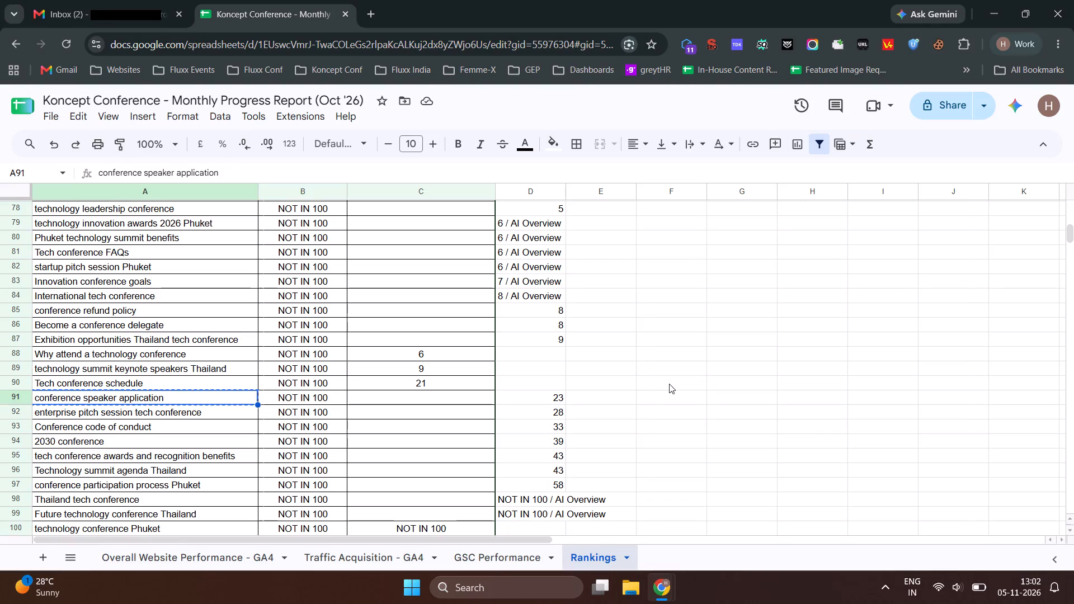
key(Down)
key(ctrl+c)
key(alt+Tab)
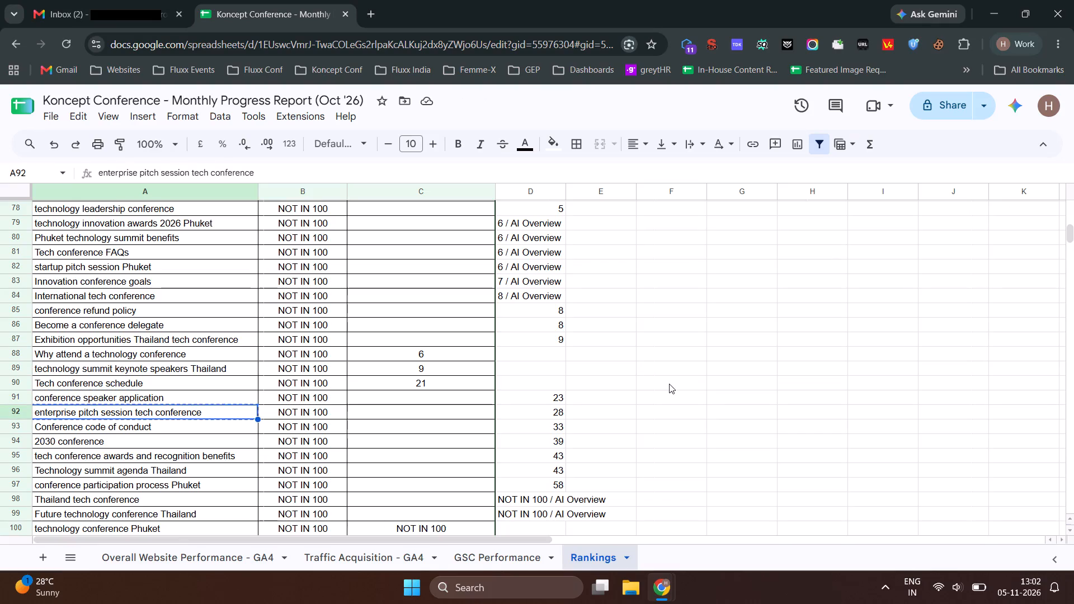
click(622, 108)
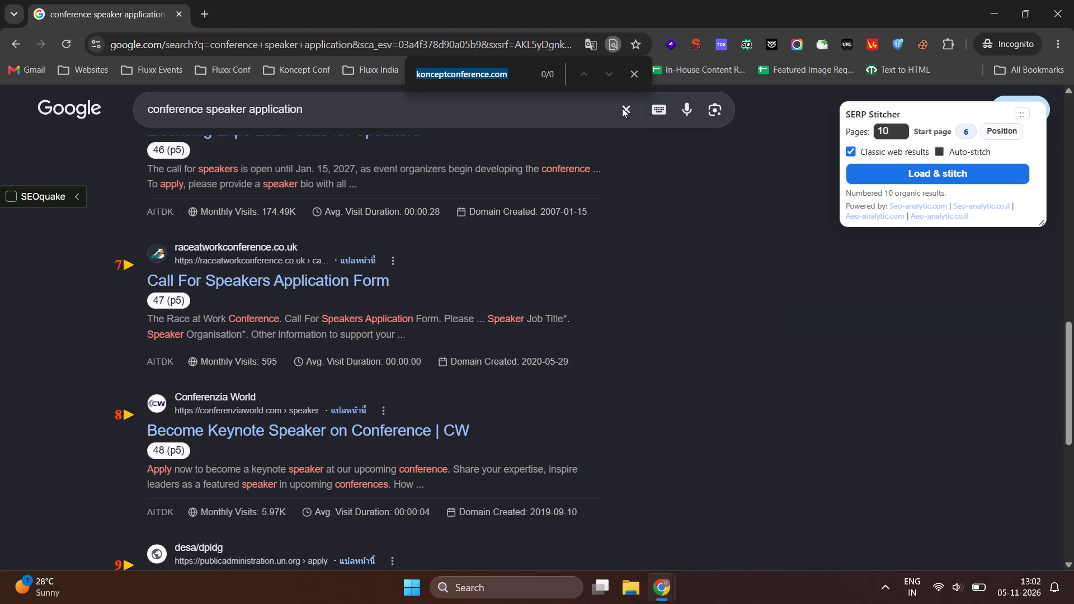
click(625, 110)
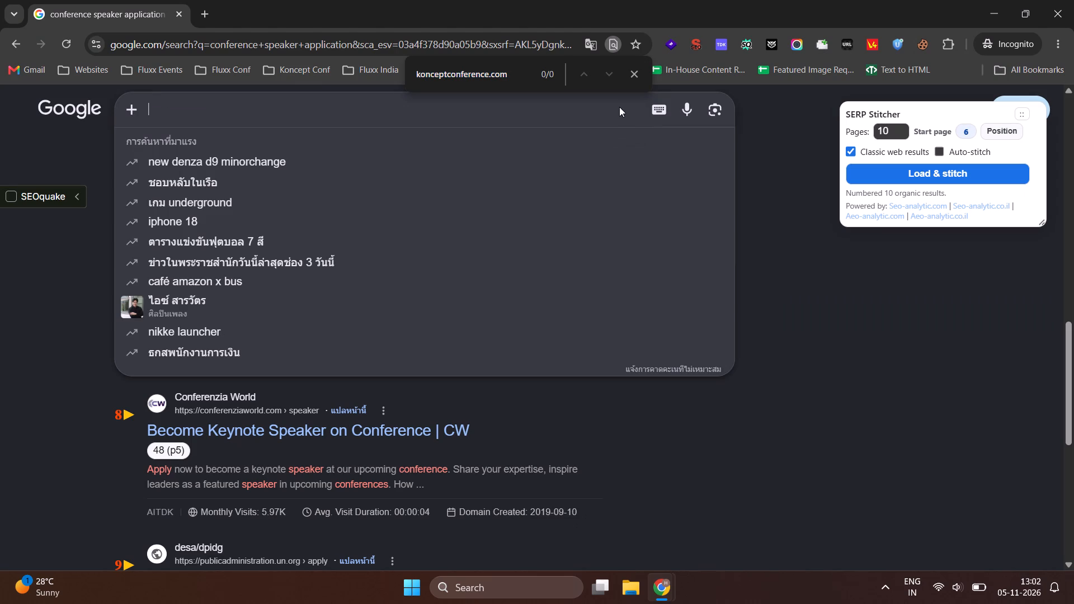
click(619, 107)
key(ctrl+v)
click(586, 119)
key(ctrl+v)
key(Return)
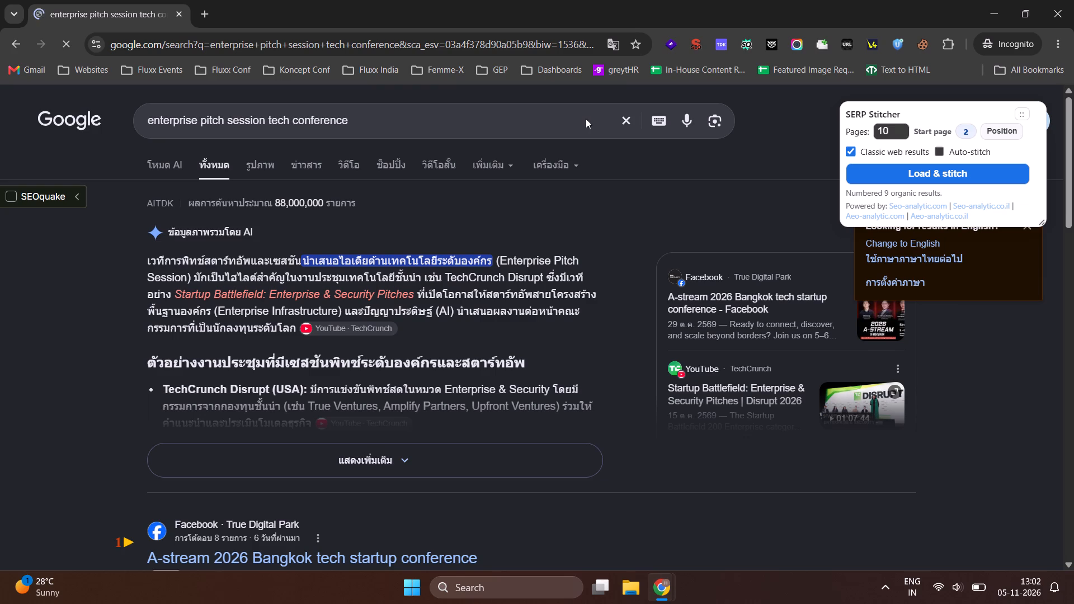
Examine the first-page results for enterprise pitch session tech conference and search the page for konceptconference.com.
scroll(576, 142, down, 6)
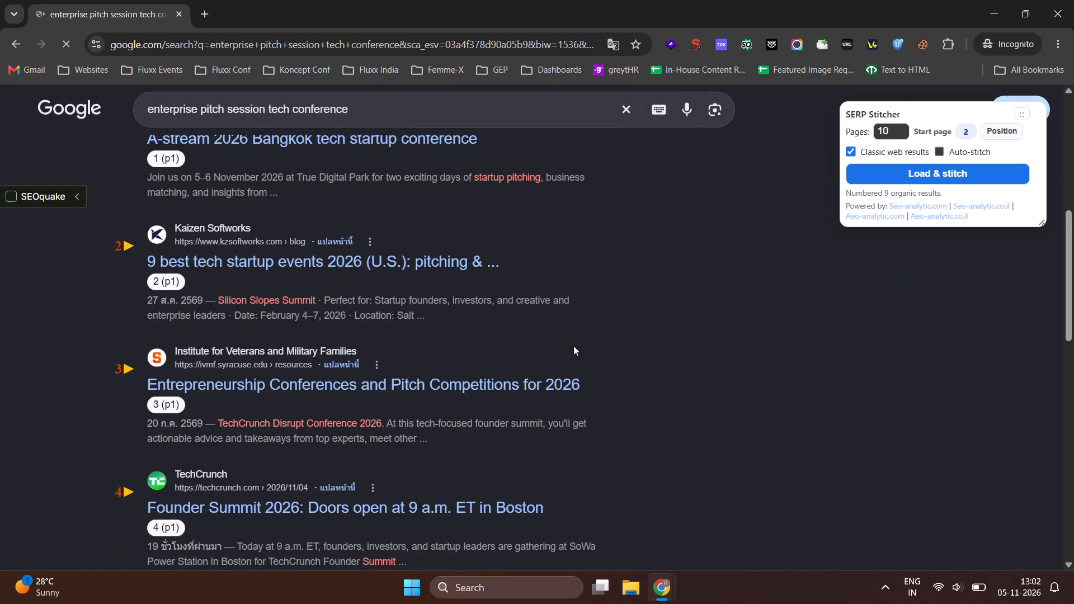
scroll(524, 318, down, 17)
key(ctrl+f)
key(Return)
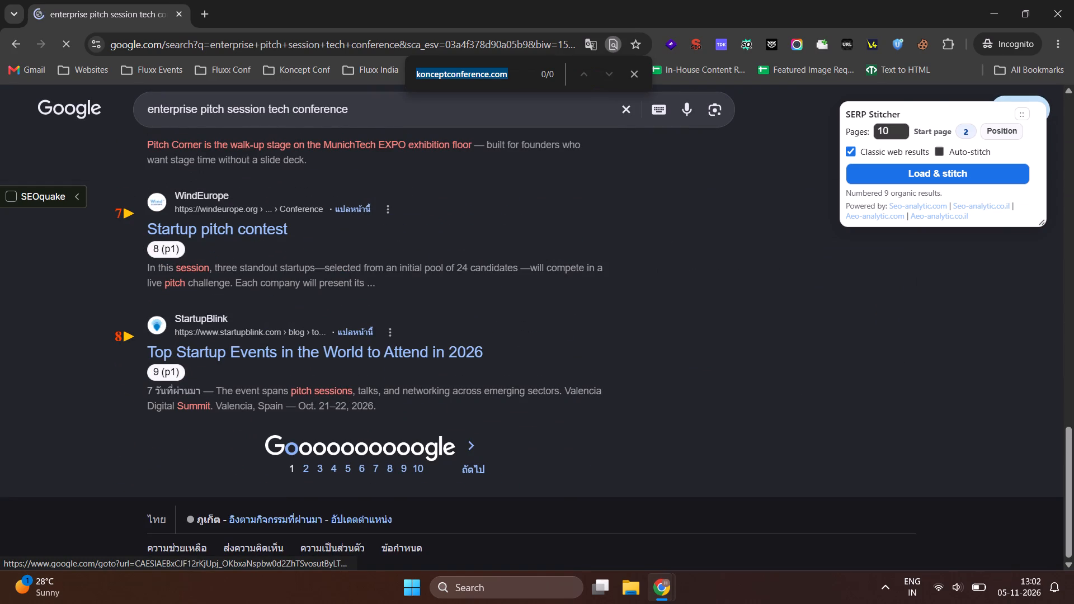
Examine results page 2 for enterprise pitch session tech conference and search the page for konceptconference.com.
click(305, 466)
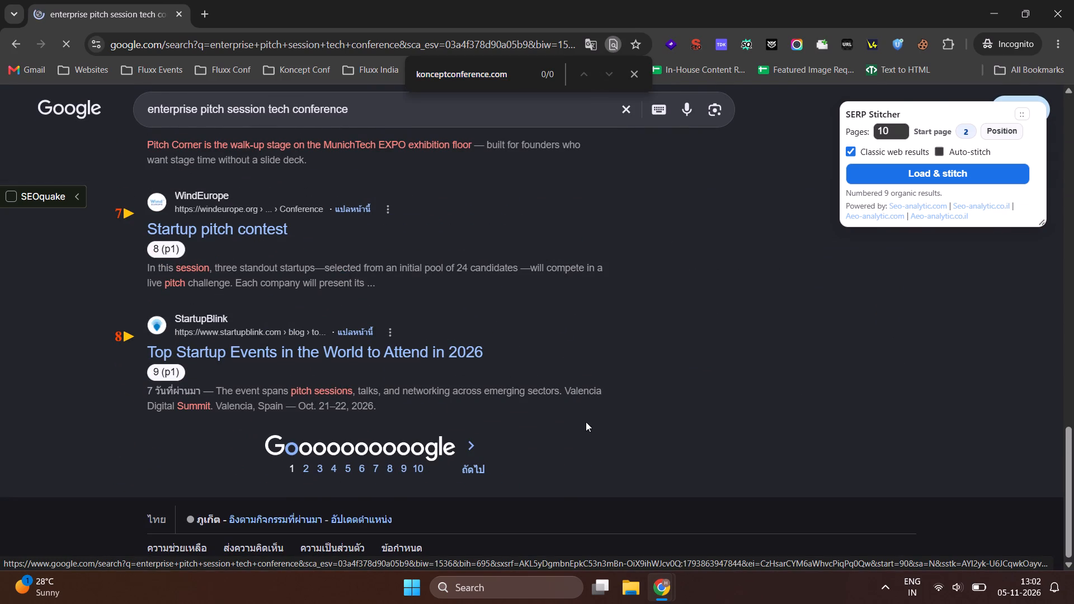
scroll(586, 422, down, 4)
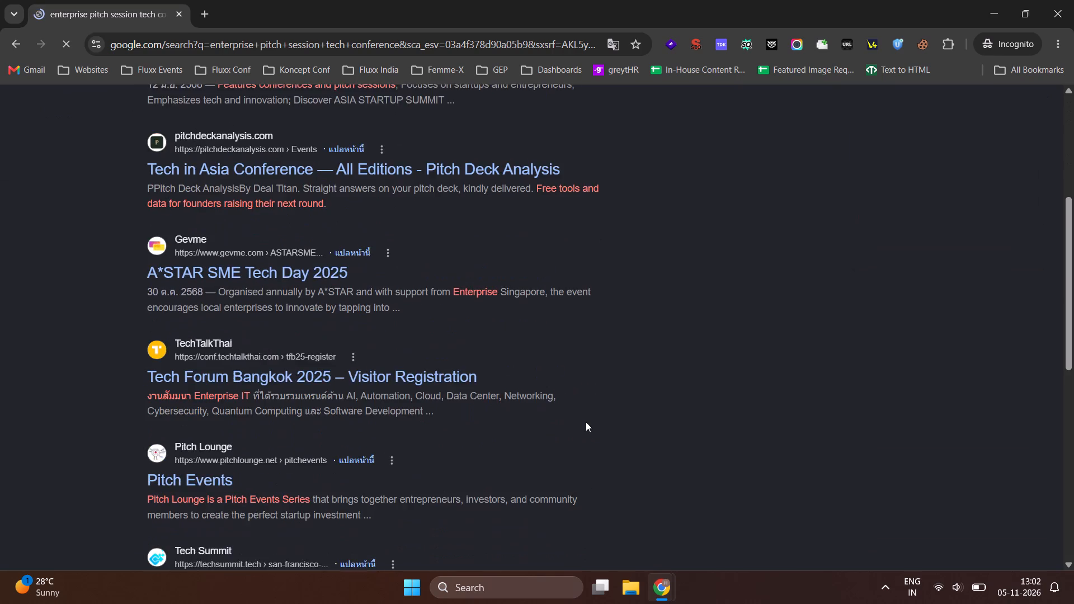
scroll(586, 422, down, 13)
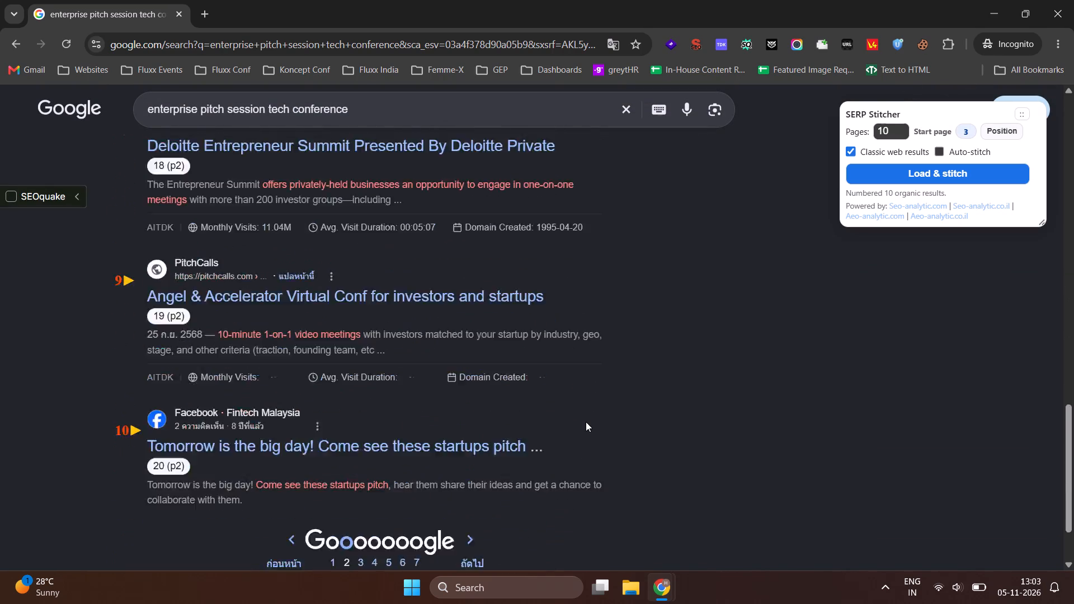
scroll(586, 422, down, 4)
key(ctrl+f)
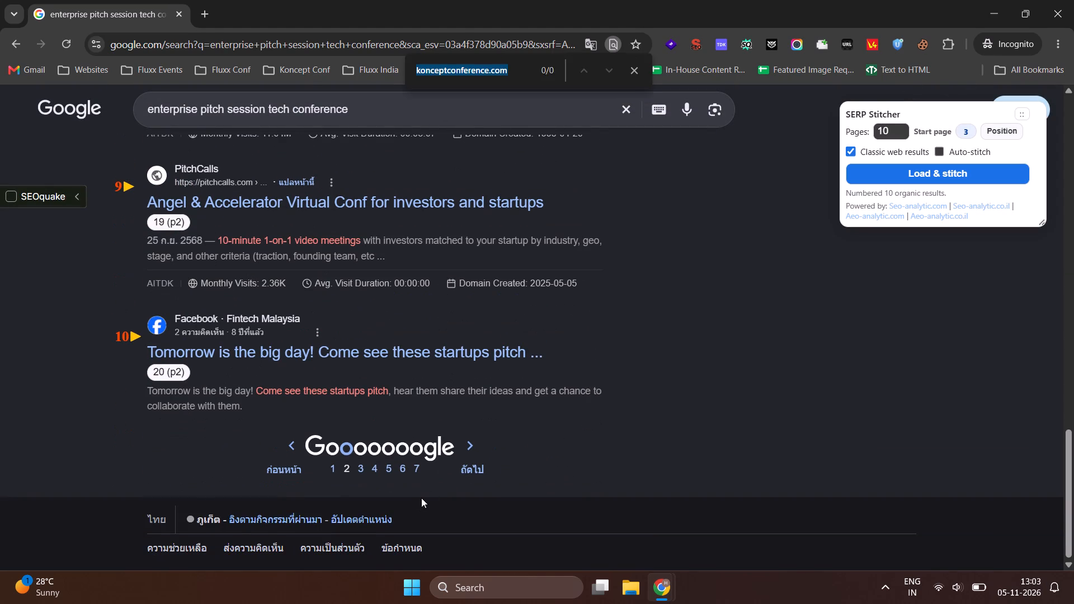
key(Return)
key(Return)
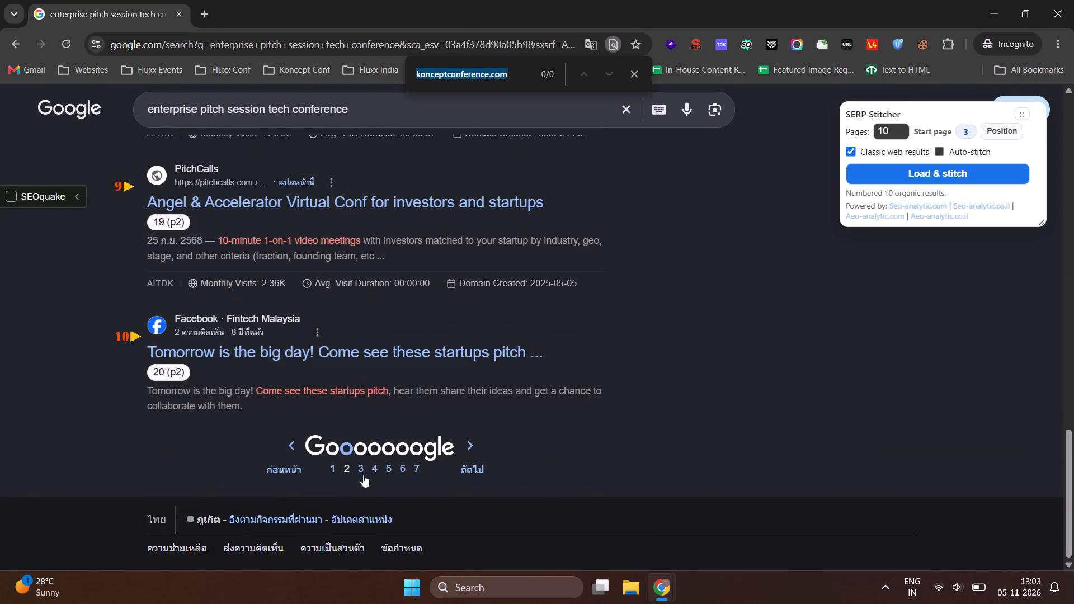
Examine results page 3 for enterprise pitch session tech conference and search the page for konceptconference.com.
click(360, 473)
scroll(626, 376, down, 4)
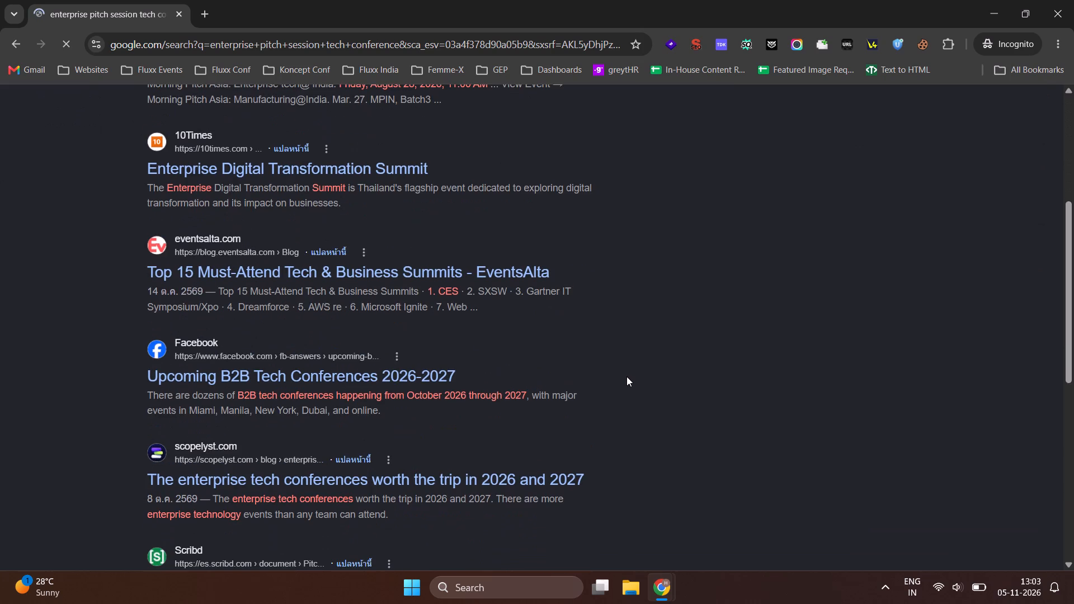
scroll(626, 376, down, 12)
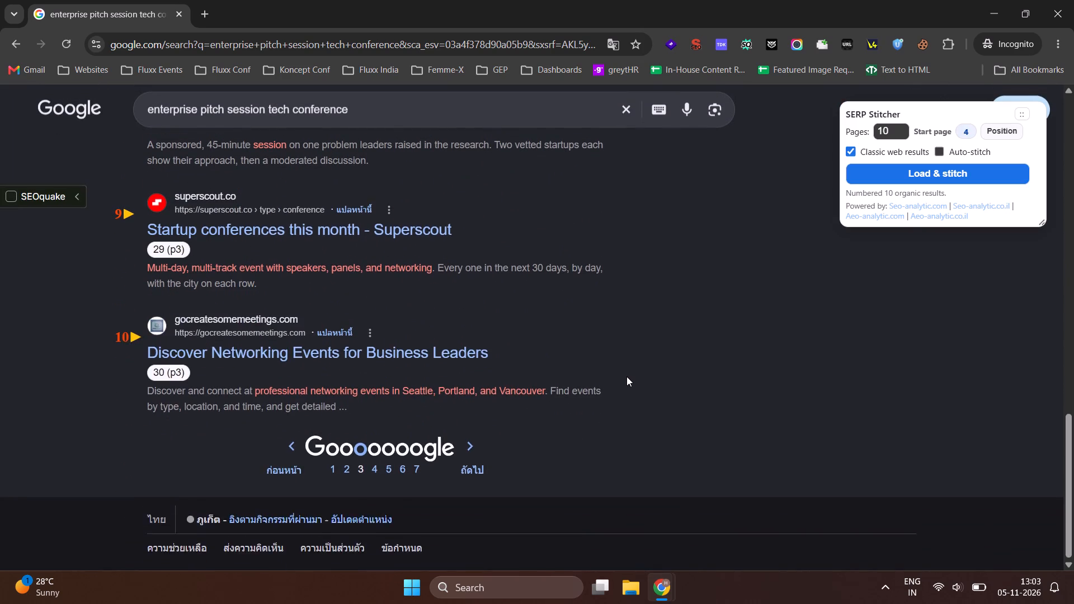
key(ctrl+f)
key(Return)
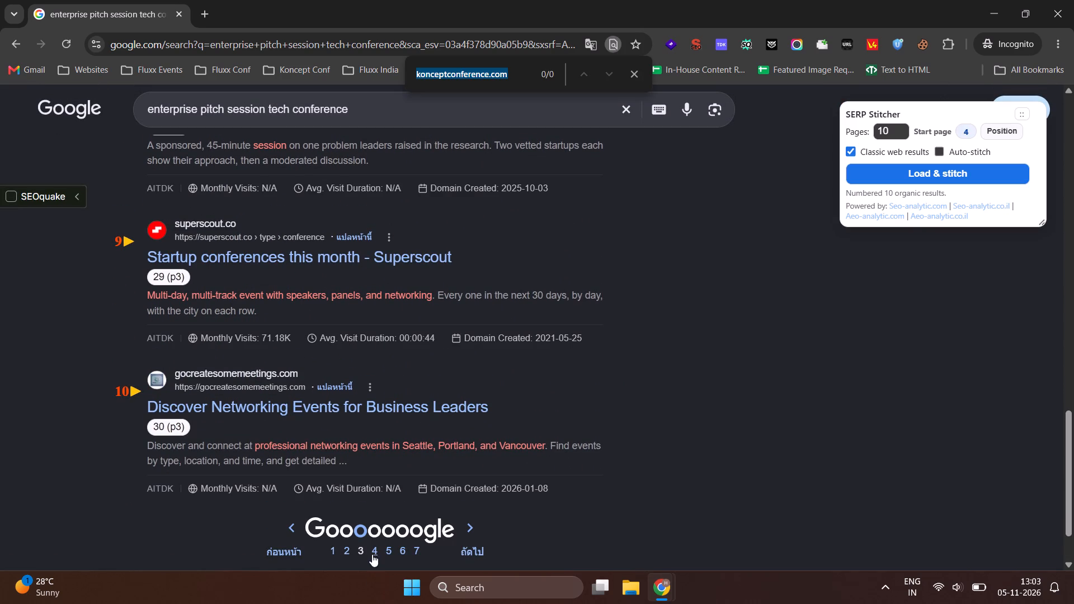
Examine results page 4 for enterprise pitch session tech conference and search the page for konceptconference.com.
click(372, 554)
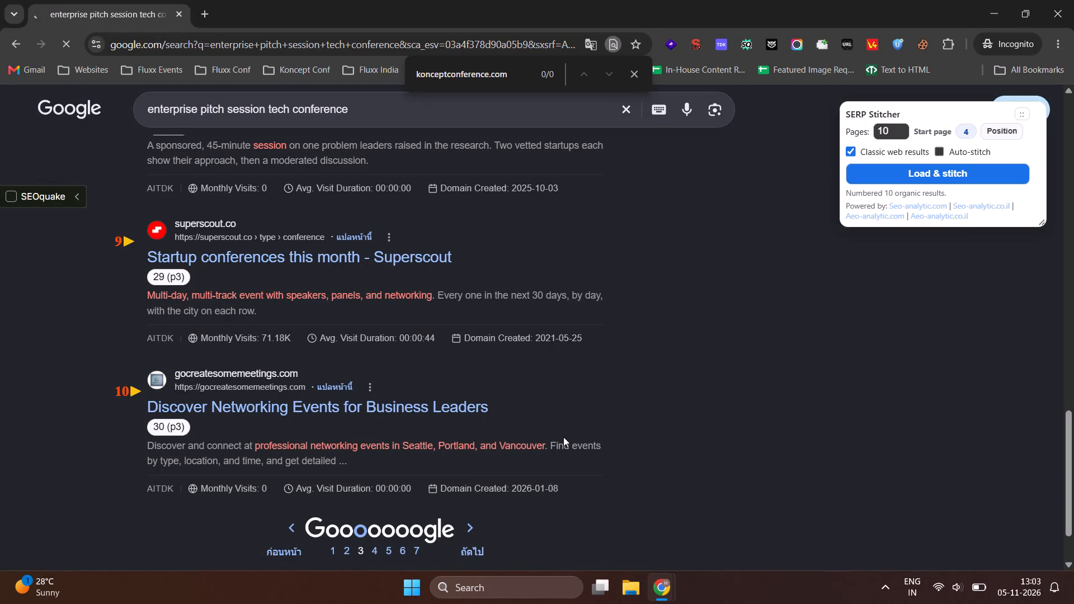
scroll(563, 437, down, 4)
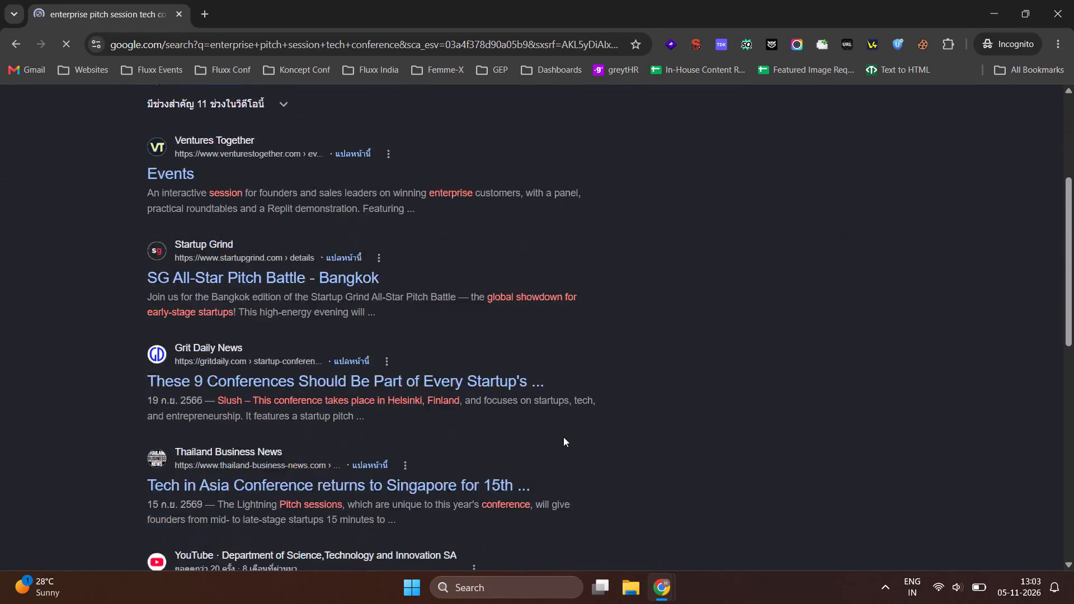
scroll(563, 437, down, 11)
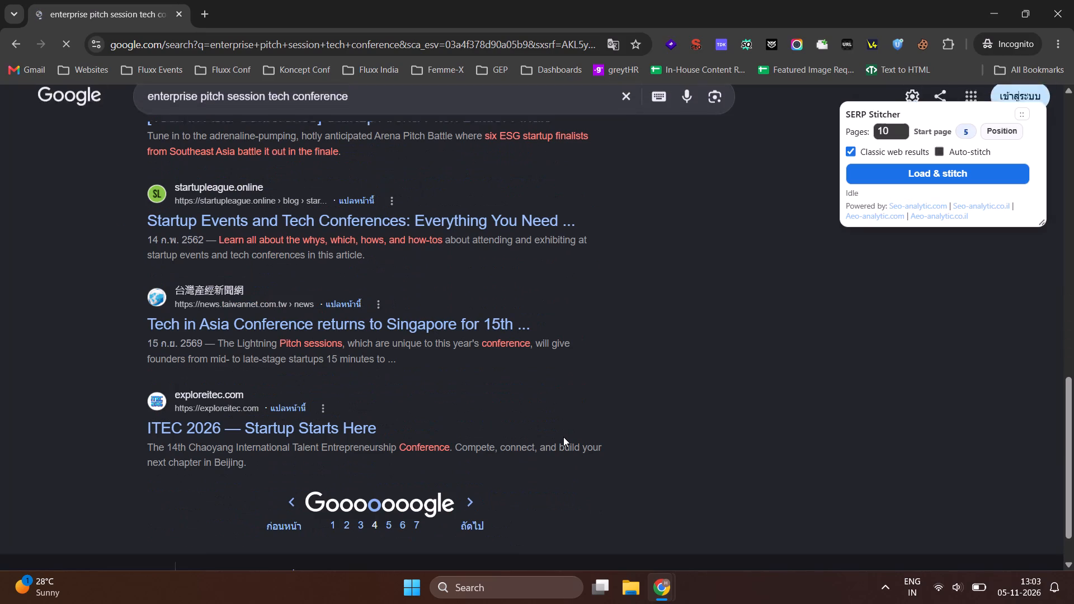
key(ctrl+f)
key(Return)
scroll(563, 437, down, 4)
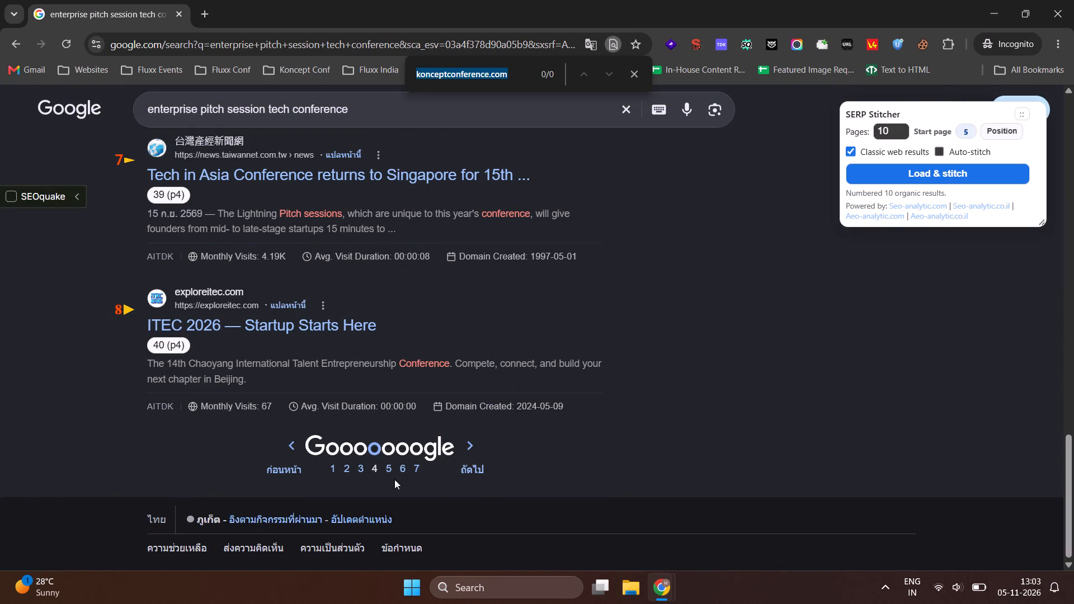
Examine results page 5 for enterprise pitch session tech conference and search the page for konceptconference.com.
click(389, 472)
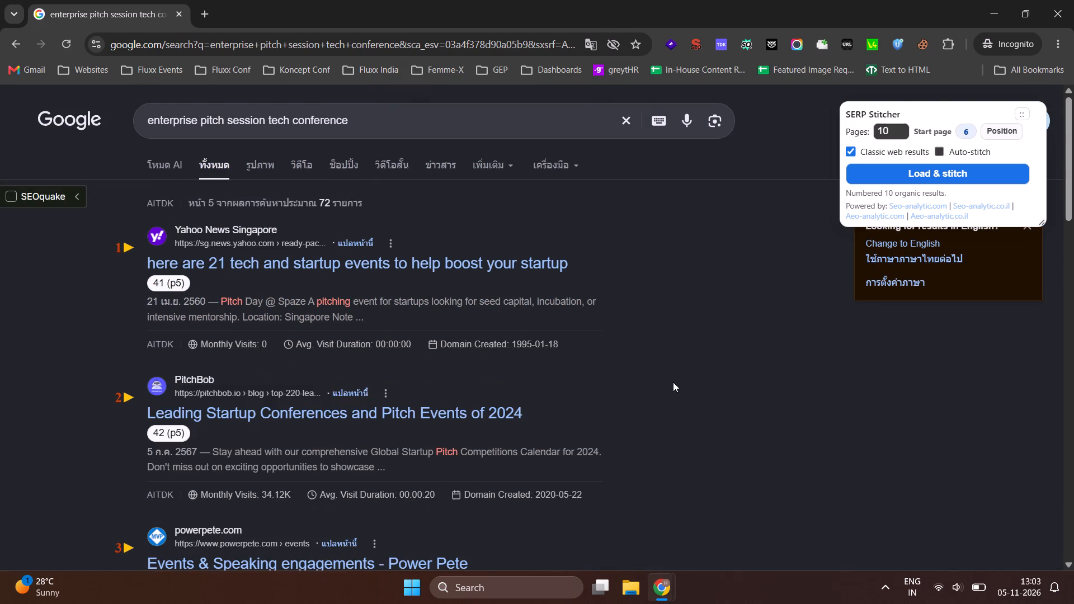
scroll(673, 382, down, 4)
scroll(607, 338, down, 6)
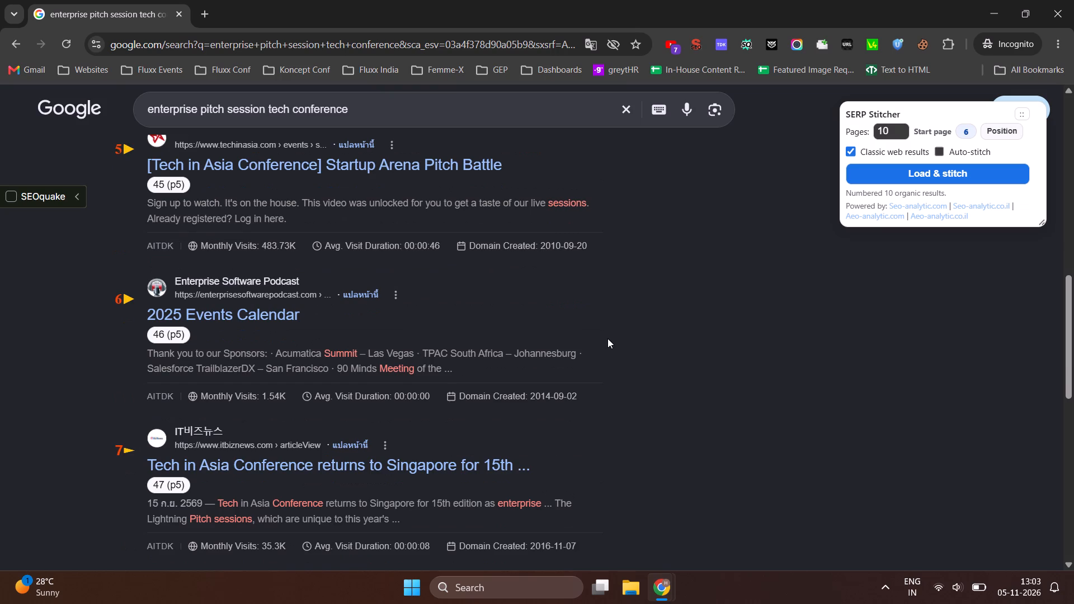
scroll(607, 338, down, 12)
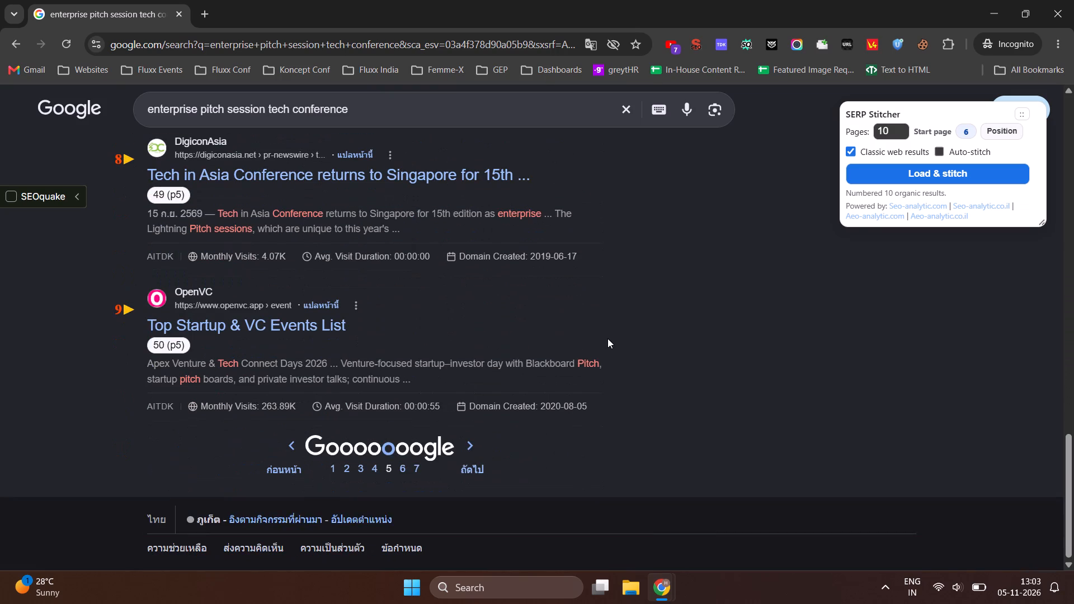
key(ctrl+f)
key(Return)
Copy the keyword "Conference code of conduct" from the Rankings sheet and search Google for it in the incognito window.
key(alt+Tab)
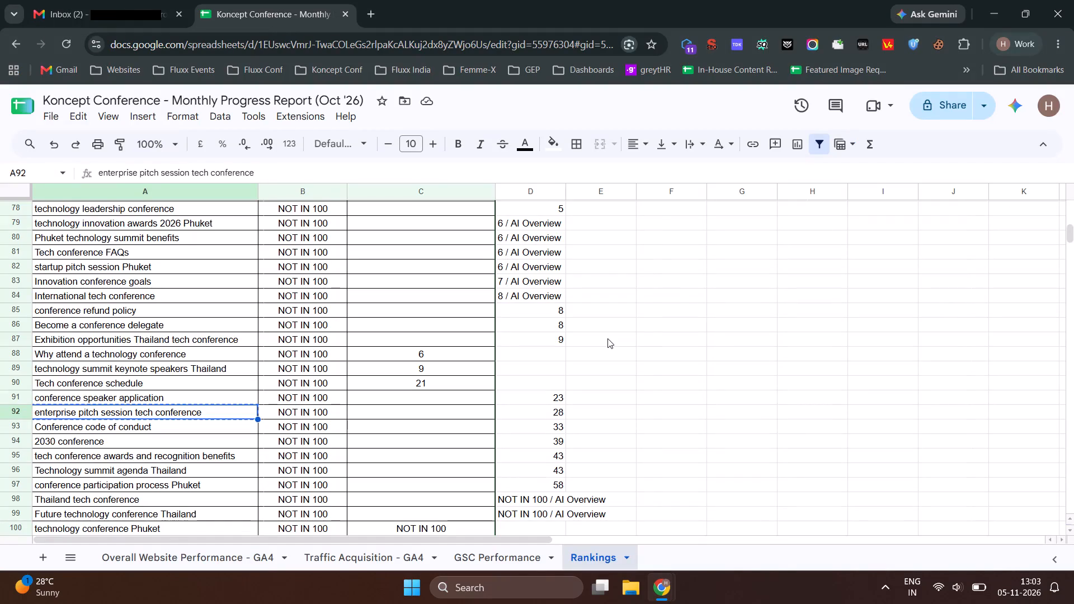
key(Down)
key(ctrl+c)
key(alt+Tab)
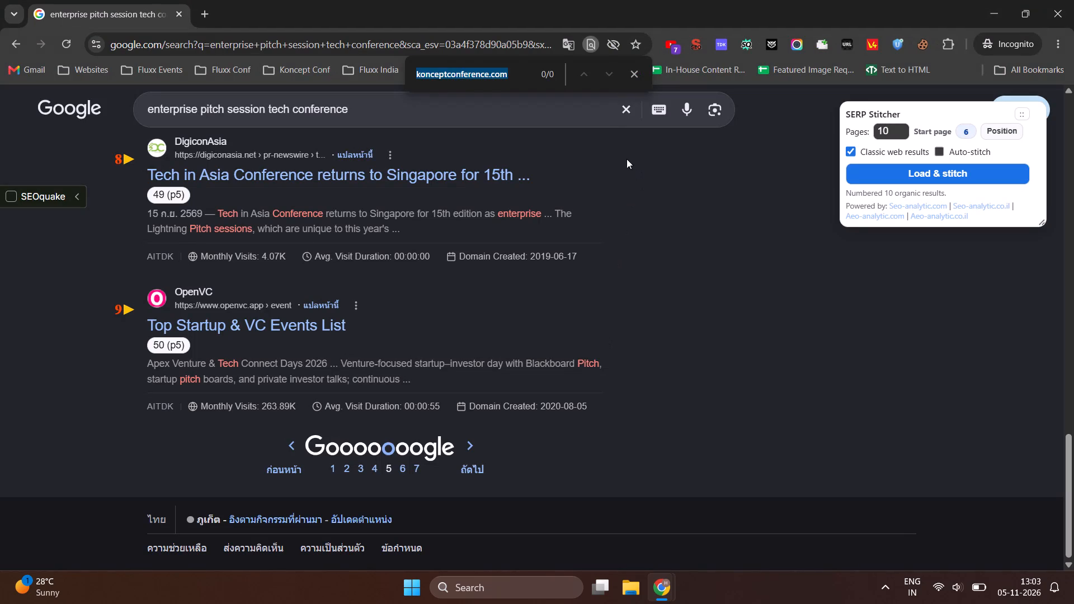
click(625, 114)
key(ctrl+v)
key(Return)
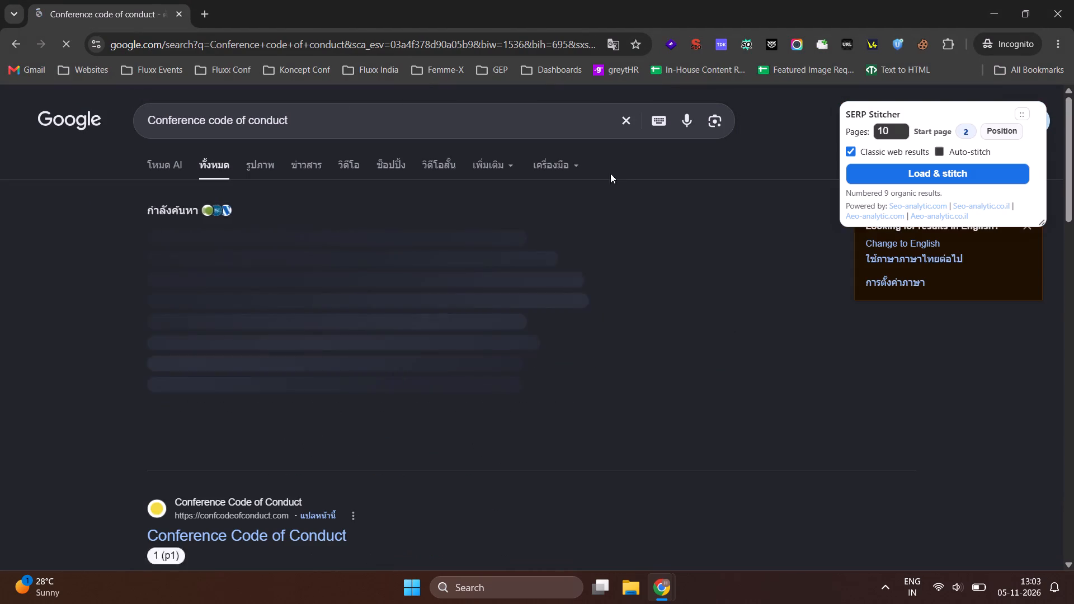
Examine results pages 1 and 2 for Conference code of conduct and search page 2 for konceptconference.com.
scroll(526, 277, down, 8)
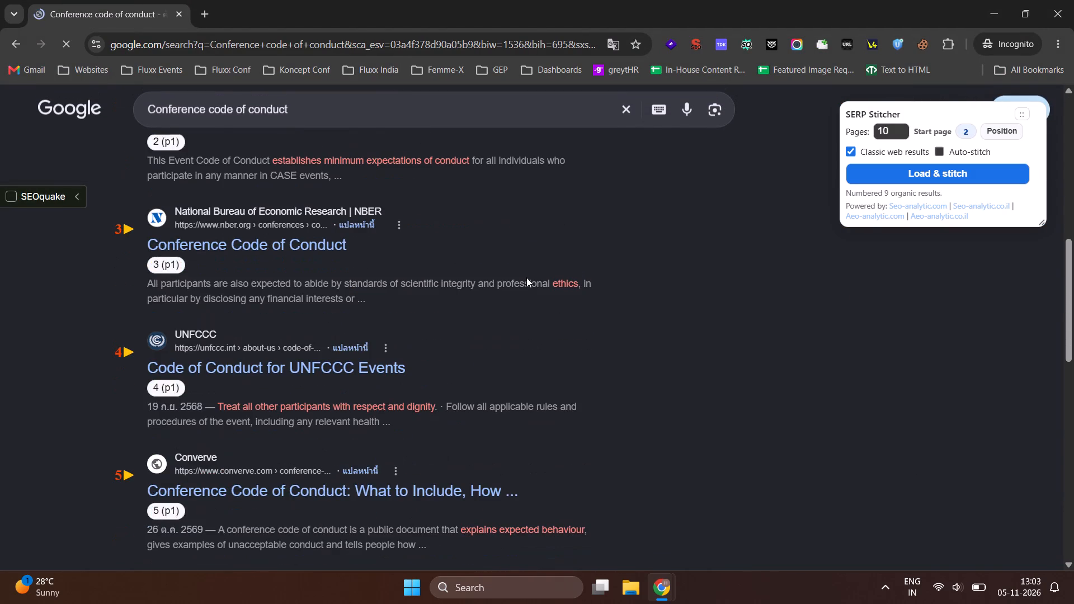
scroll(526, 277, down, 11)
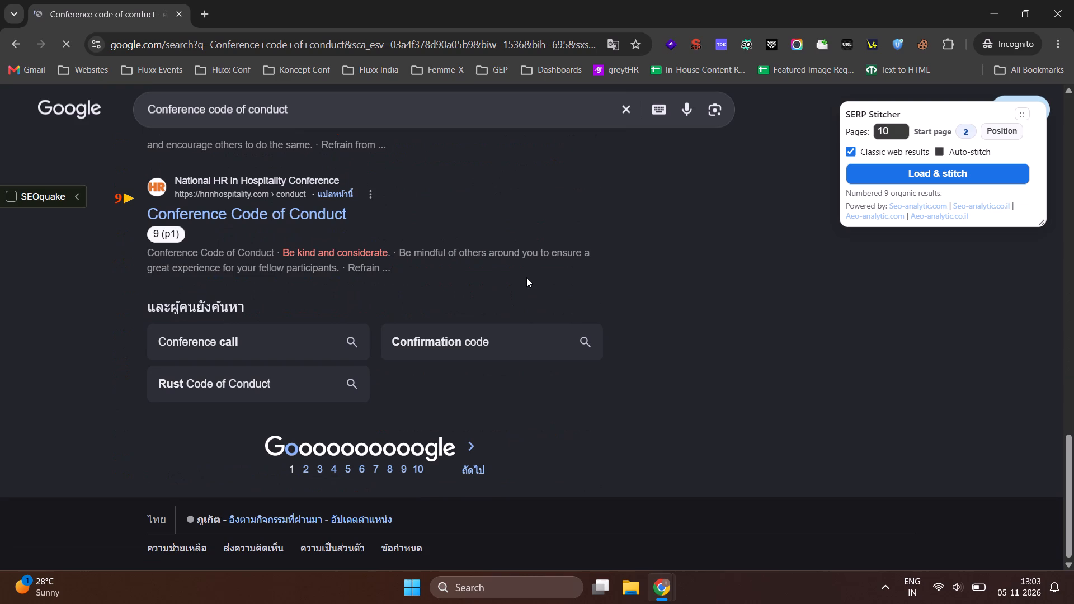
click(305, 466)
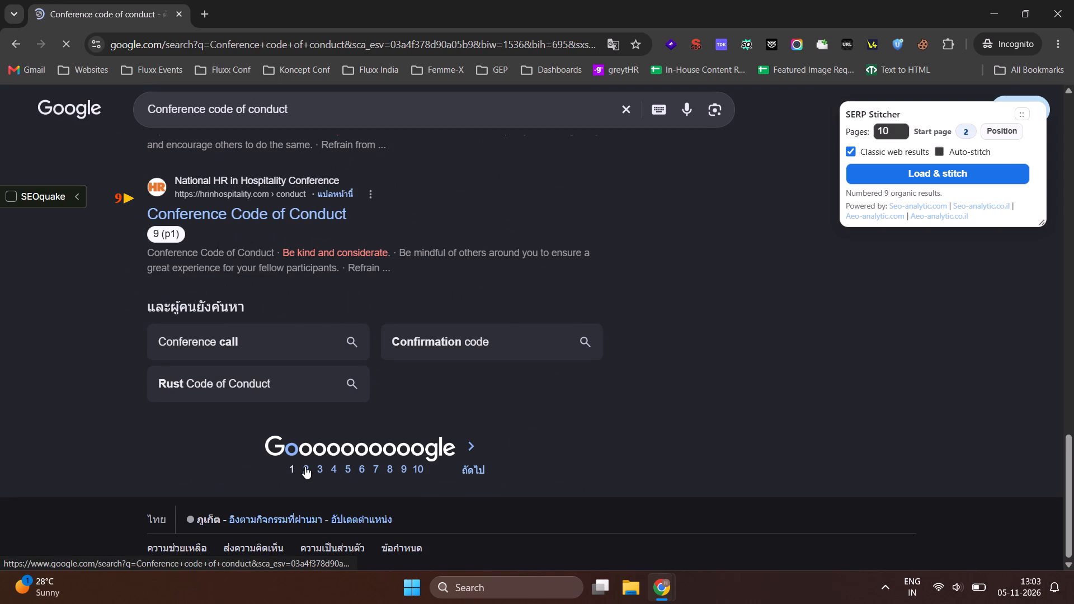
scroll(590, 275, down, 5)
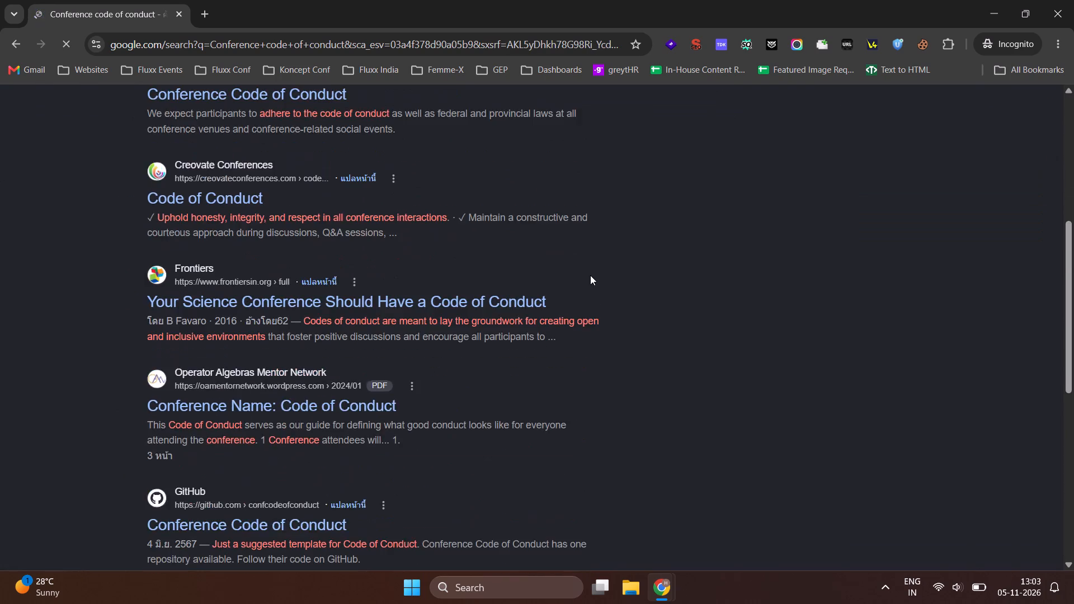
key(ctrl+f)
key(Return)
scroll(569, 304, down, 10)
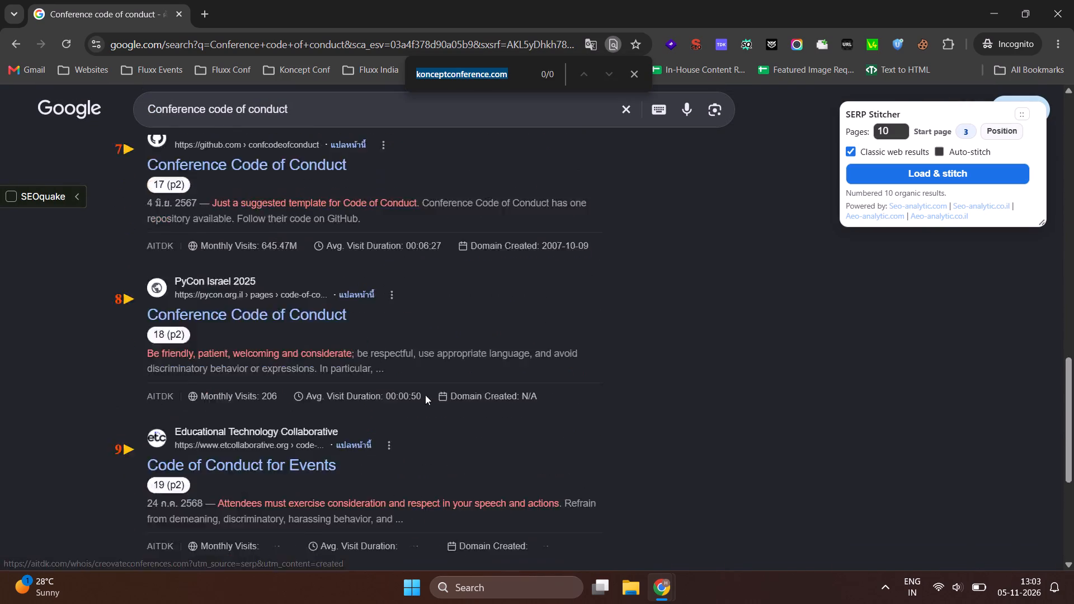
scroll(425, 395, down, 6)
Examine results page 3 for Conference code of conduct and search the page for konceptconference.com.
click(341, 468)
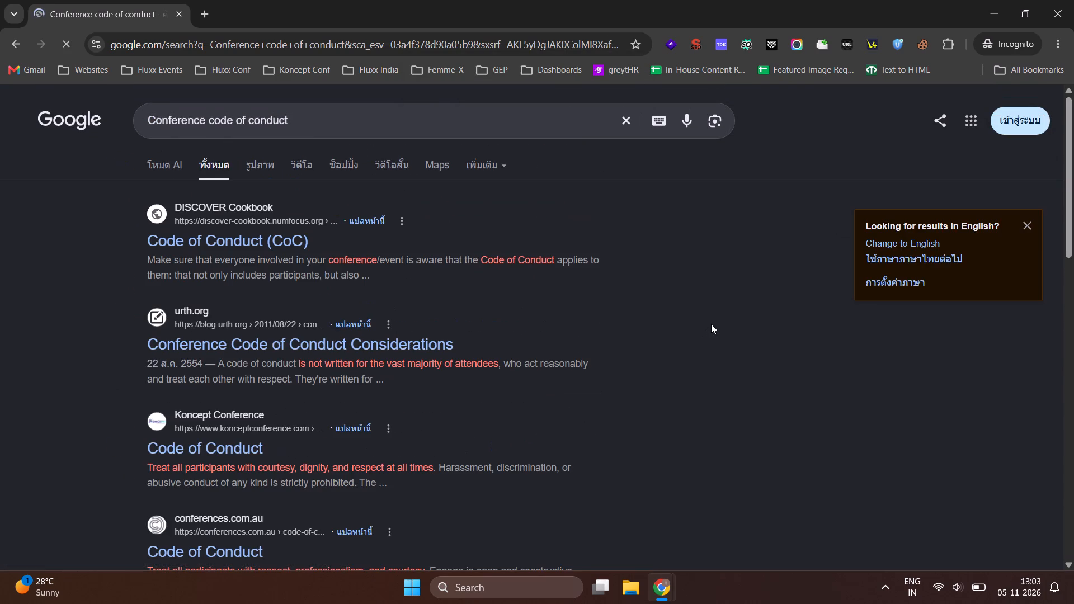
scroll(711, 324, down, 16)
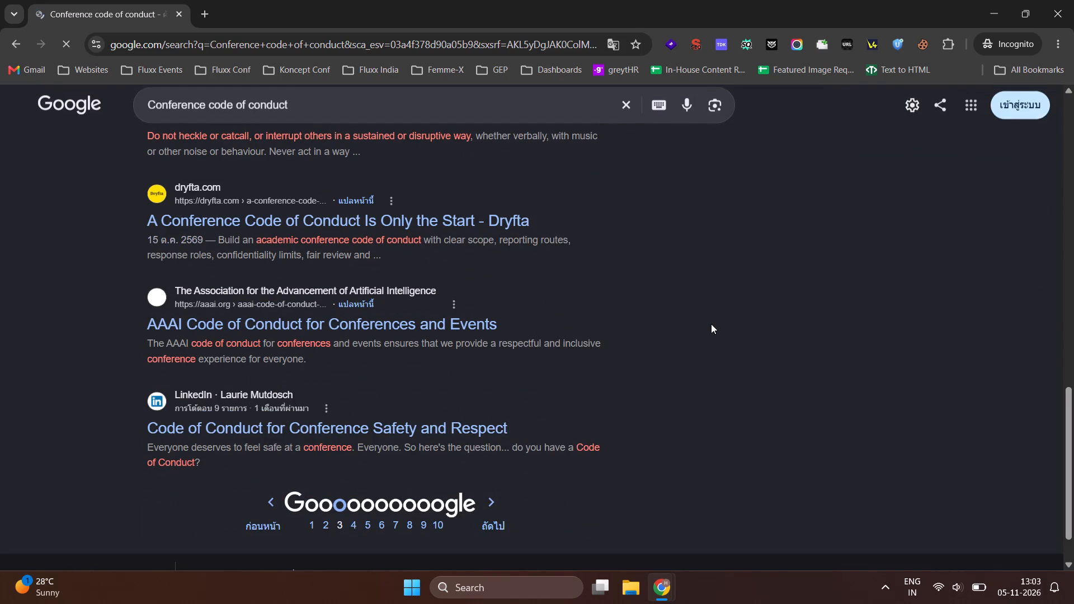
key(ctrl+f)
key(Return)
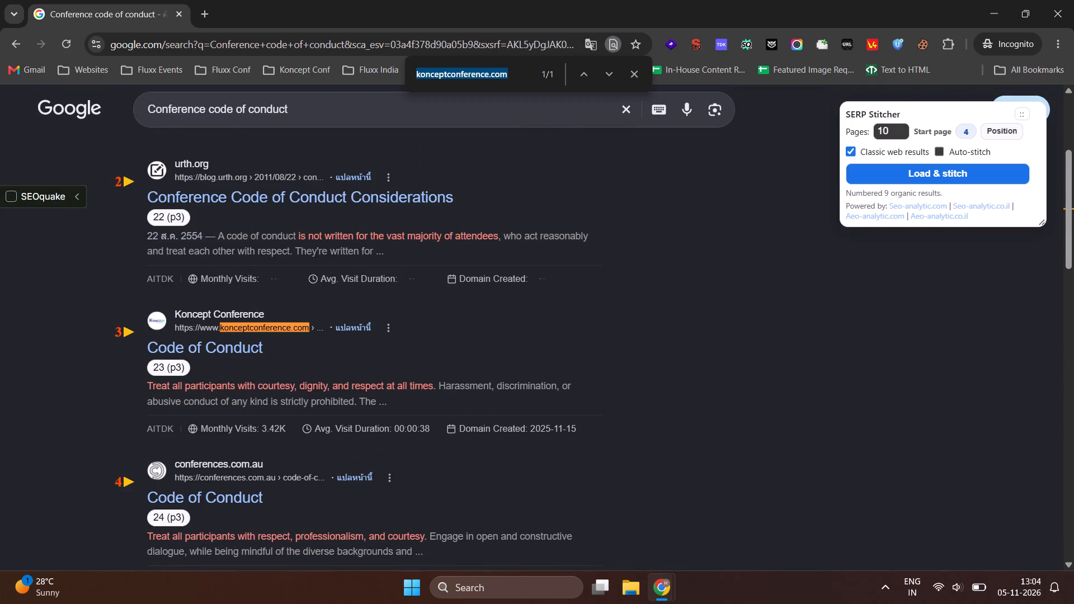
Recheck results page 3, record 23 in column C of the Conference code of conduct row, and clear that row's column D value.
key(alt+Tab)
key(Right)
key(Right)
key(Right)
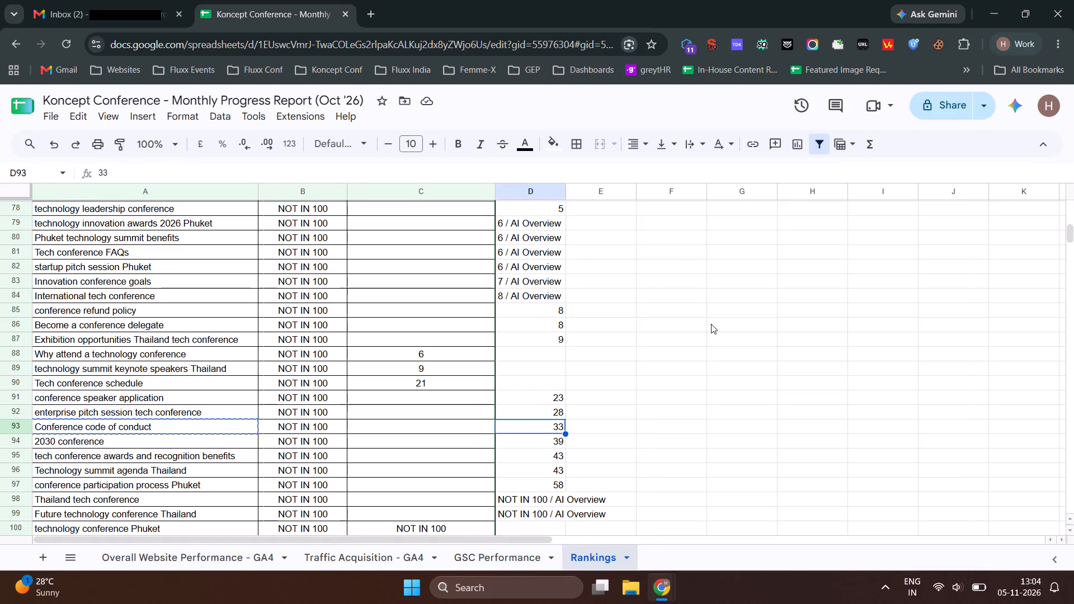
key(Left)
key(alt+Tab)
key(alt+Tab)
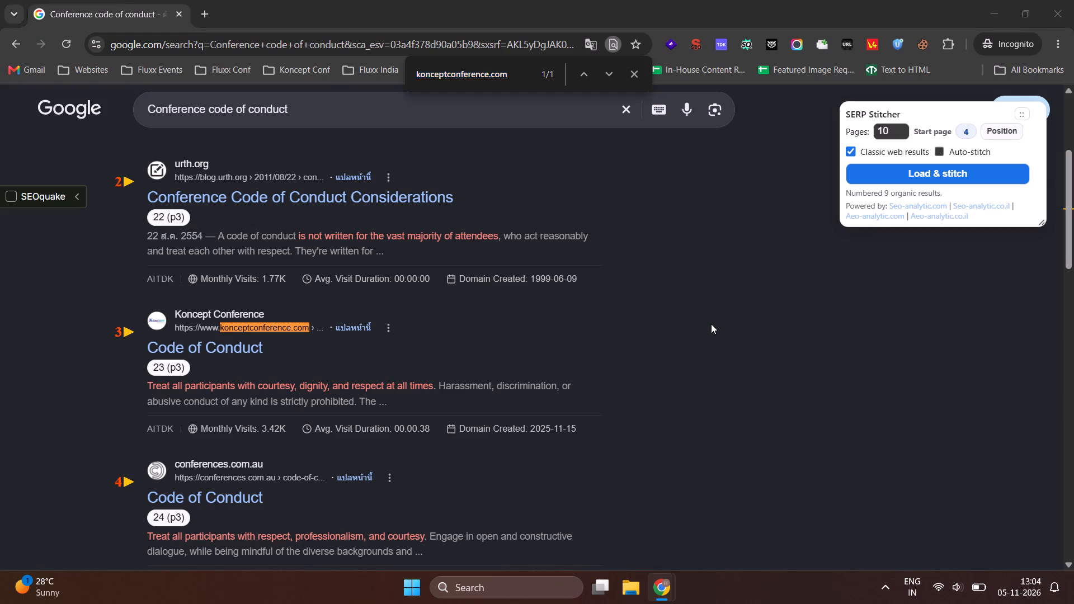
key(alt+Tab)
scroll(709, 342, down, 12)
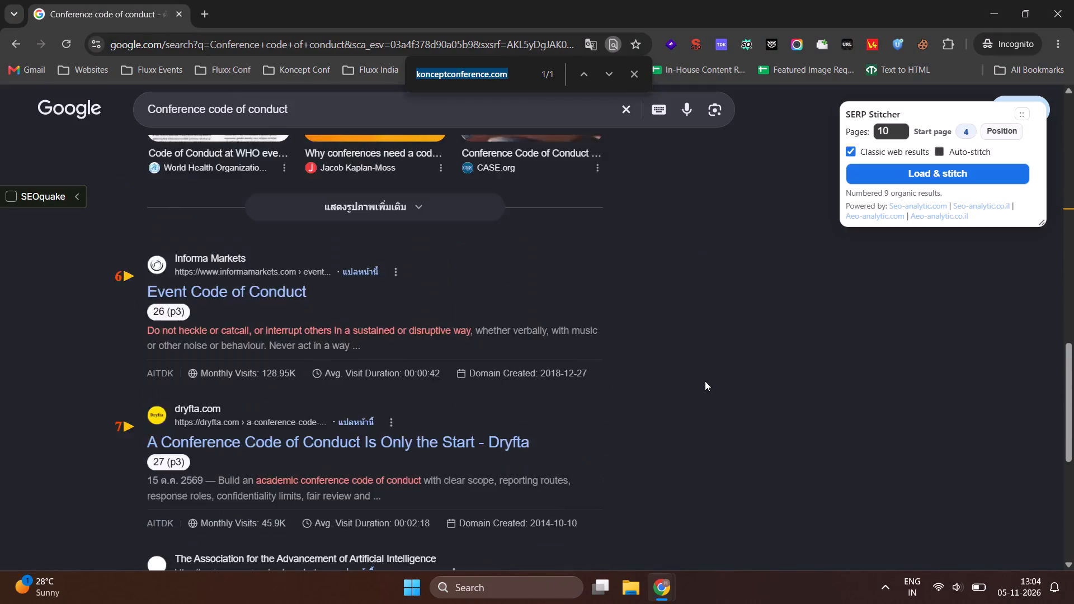
scroll(705, 381, down, 12)
scroll(705, 381, up, 14)
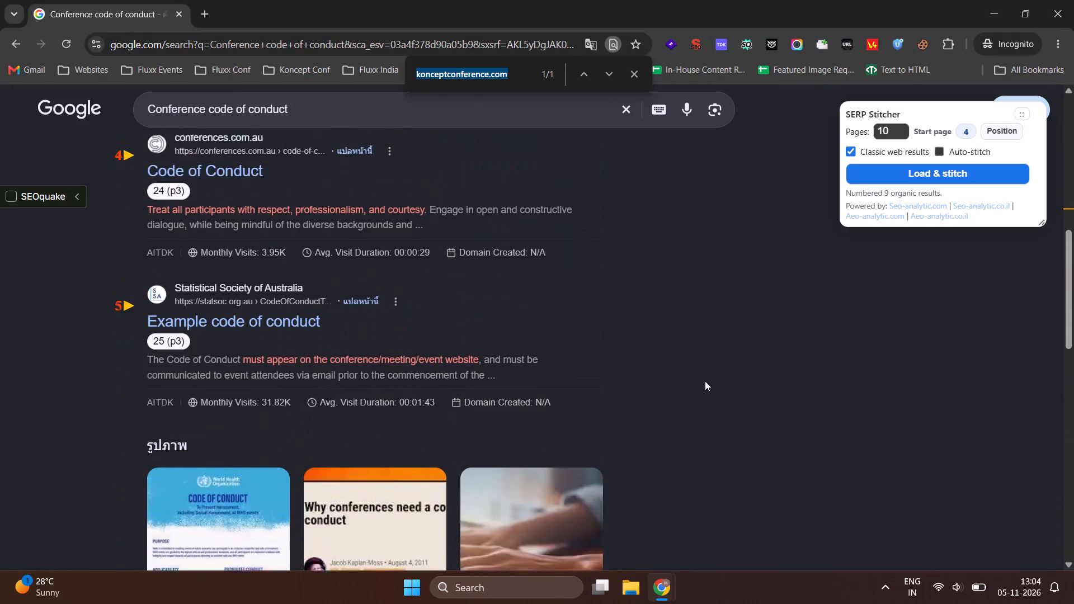
scroll(705, 381, up, 2)
key(alt+Tab)
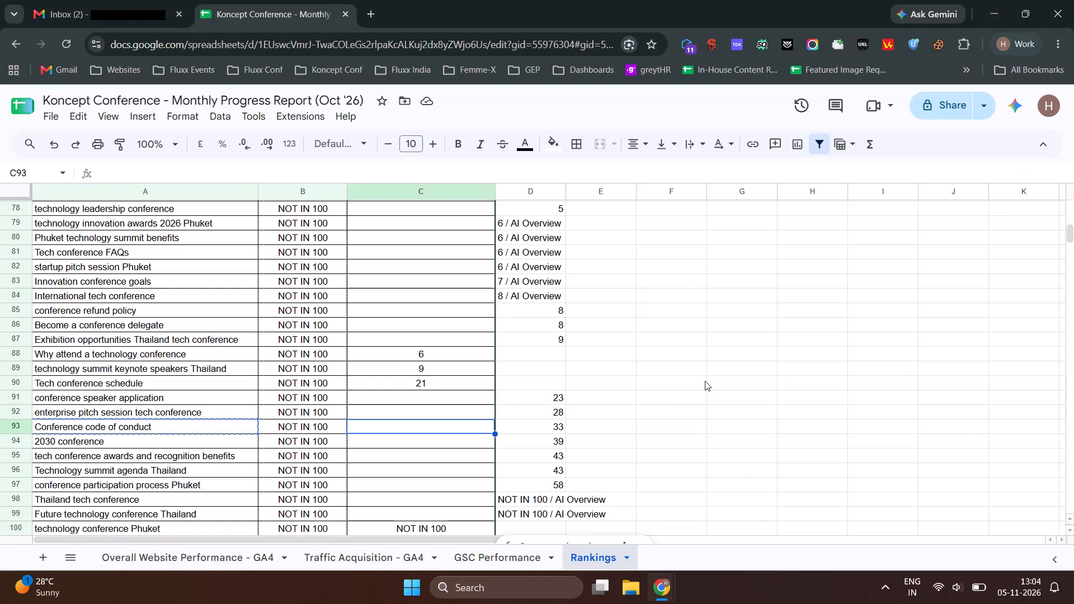
text(23)
key(Right)
key(Delete)
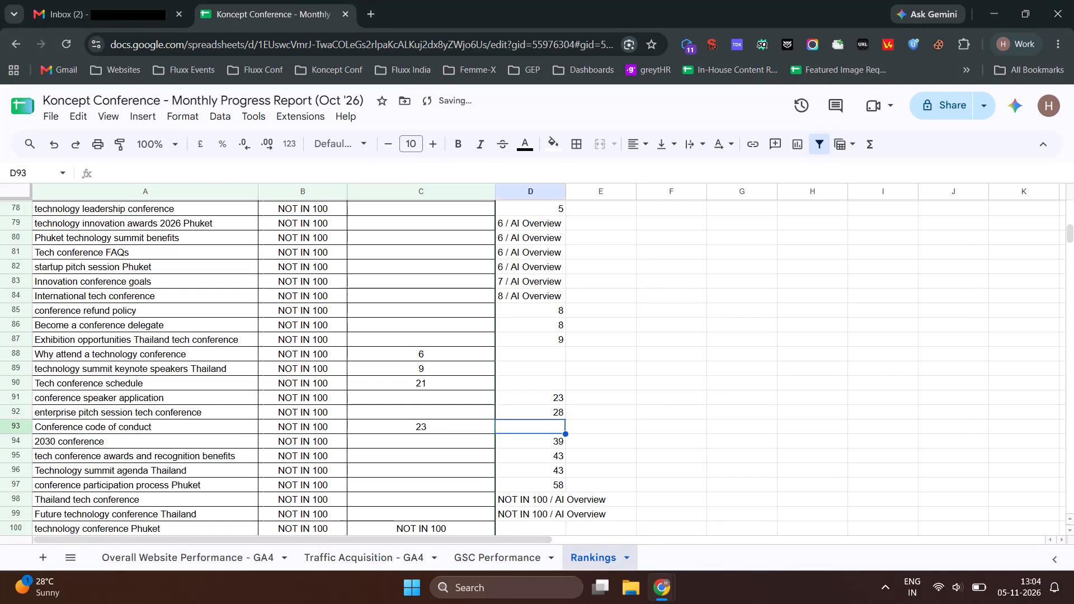
Copy the keyword "2030 conference" from the Rankings sheet and search Google for it in the incognito window.
key(Down)
key(Left)
key(Left)
key(Left)
key(Left)
key(ctrl+c)
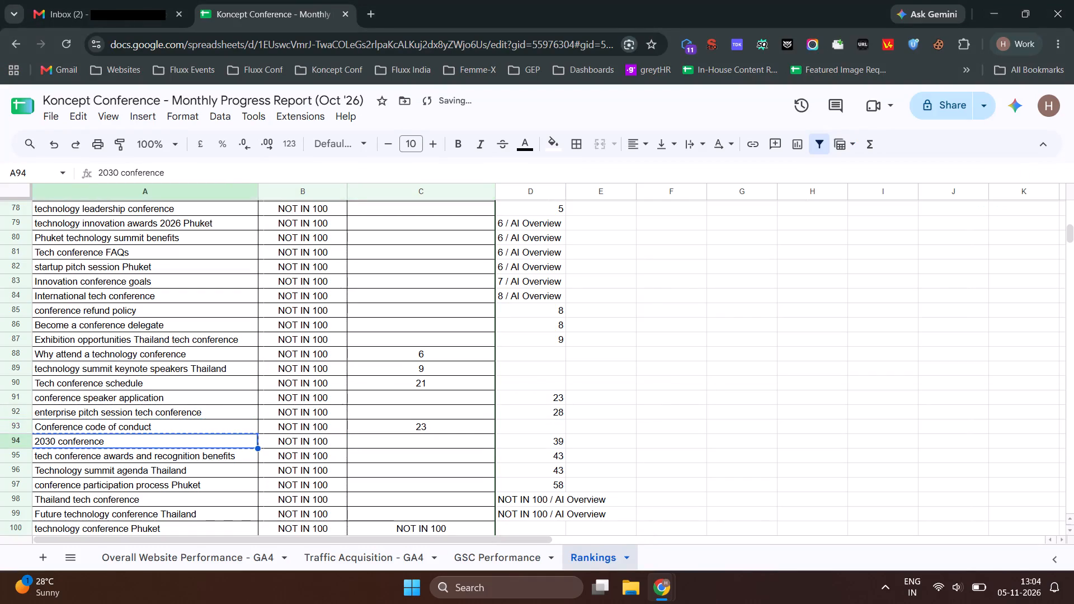
key(alt+Tab)
click(622, 117)
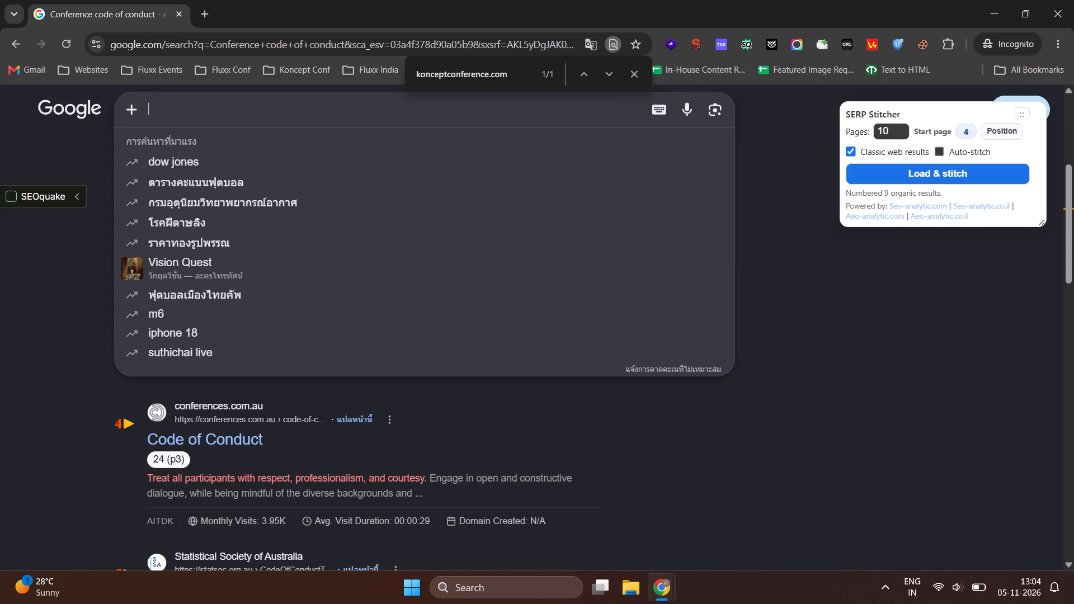
key(ctrl+v)
key(ctrl+Return)
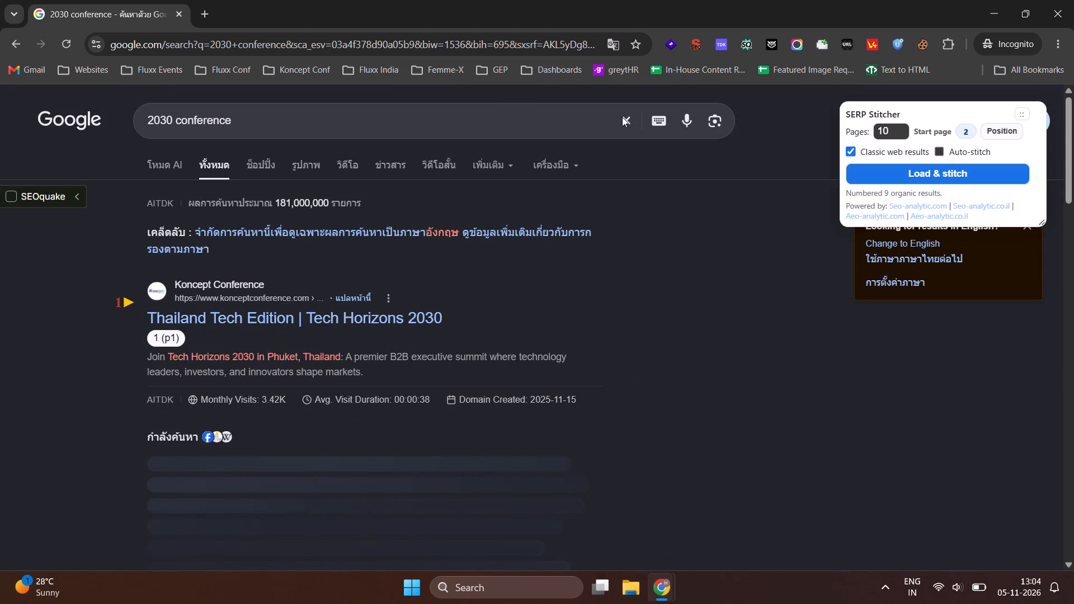
Examine the Google results for 2030 conference, expanding the AI Overview and checking its Tech Horizons 2030 source link for Koncept Conference.
scroll(607, 336, down, 3)
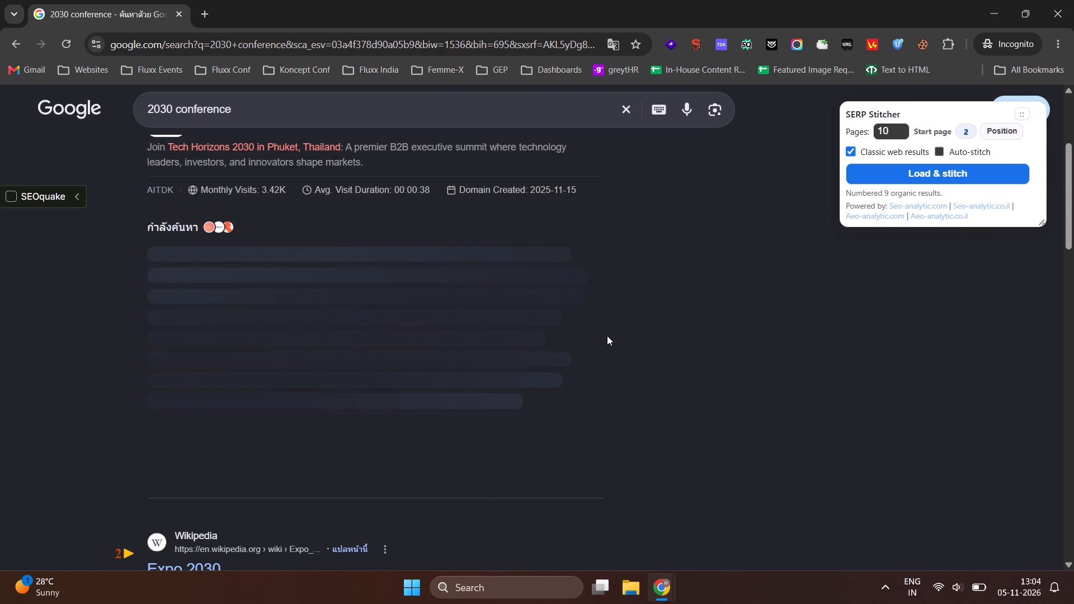
scroll(607, 336, down, 3)
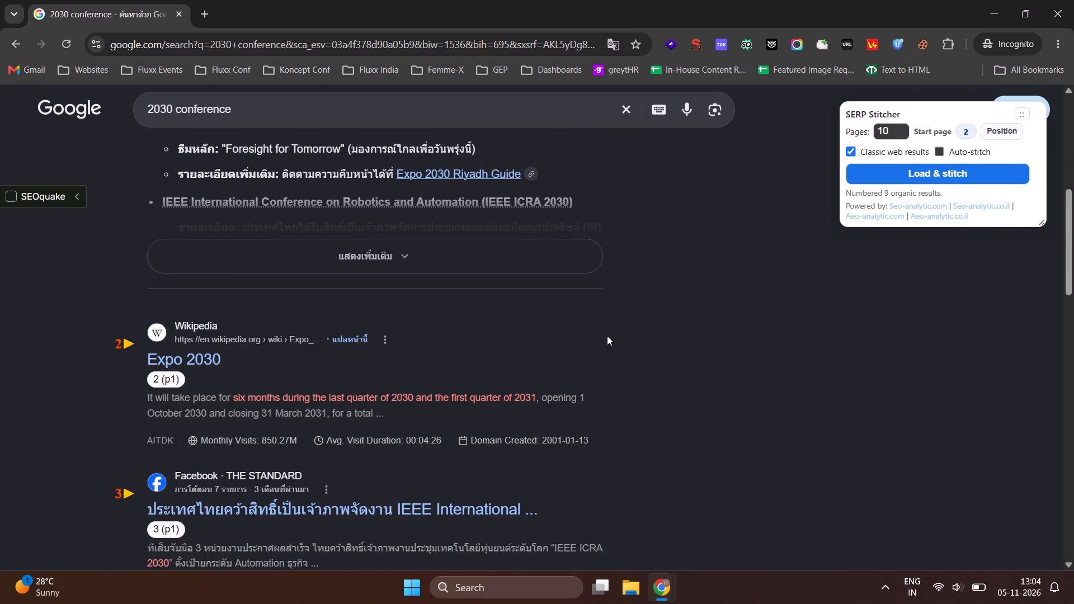
scroll(607, 336, up, 3)
click(345, 462)
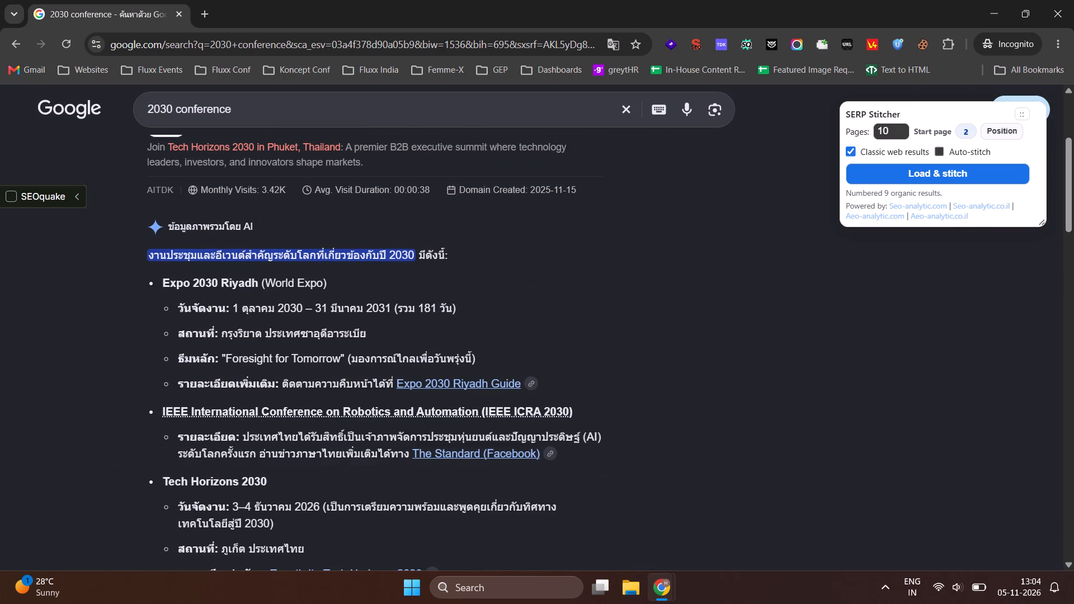
scroll(340, 385, down, 3)
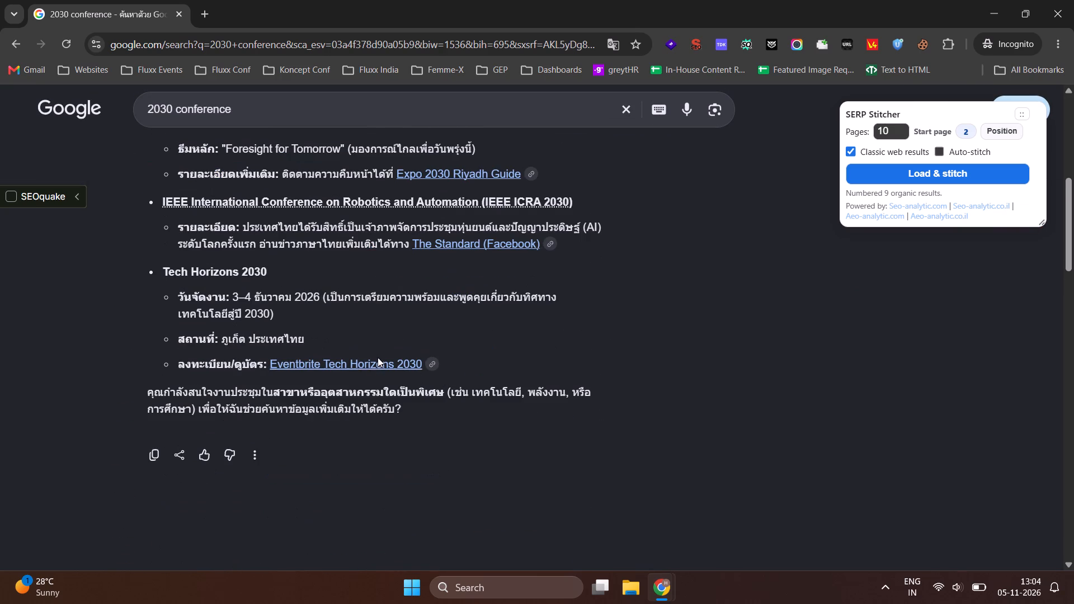
scroll(370, 370, up, 8)
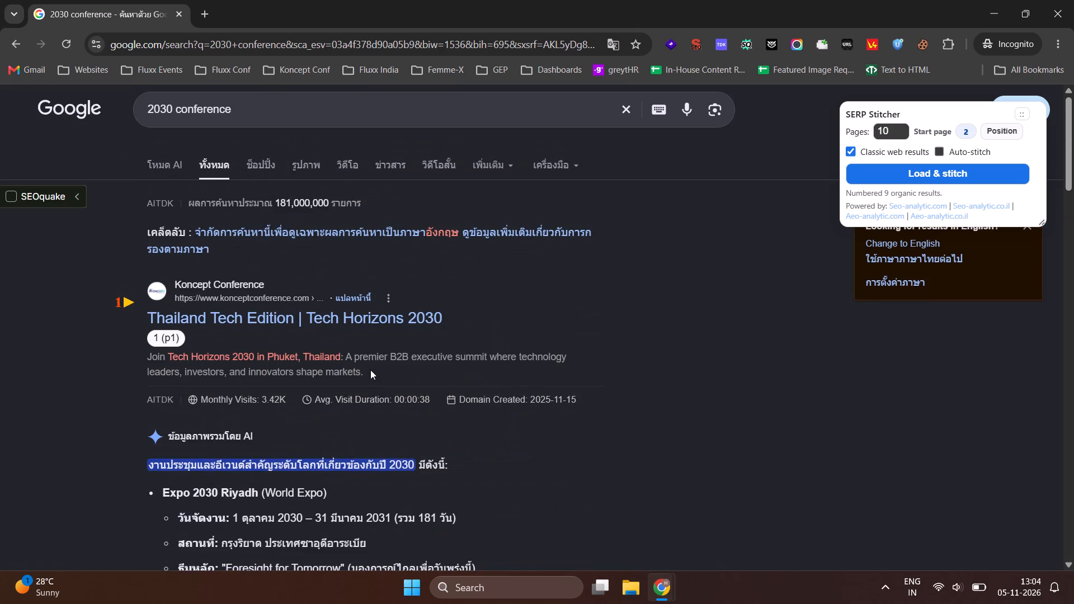
scroll(377, 376, down, 6)
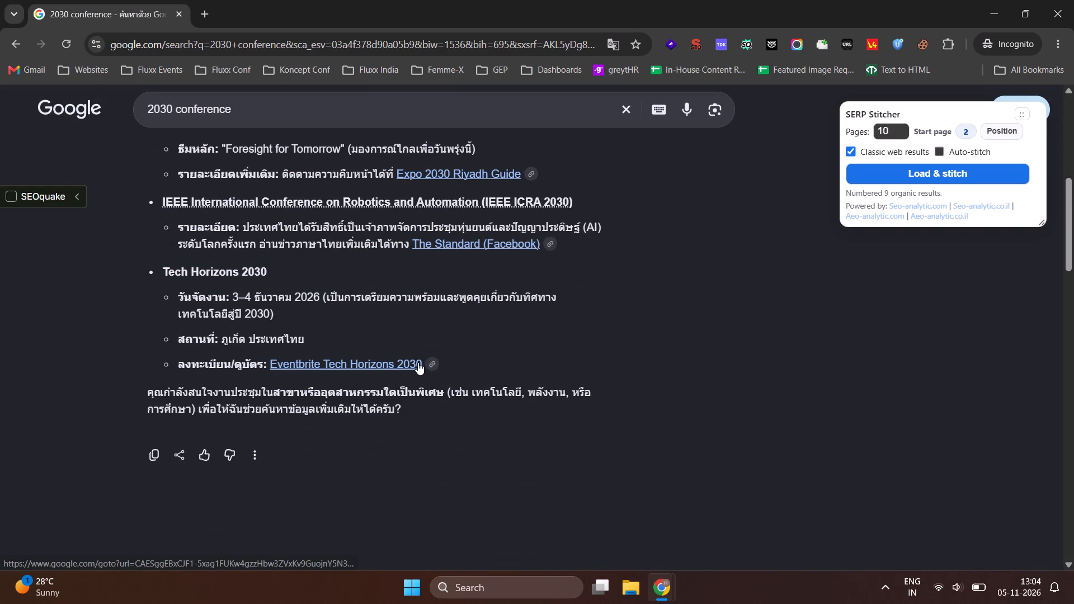
scroll(460, 388, up, 4)
scroll(460, 388, down, 8)
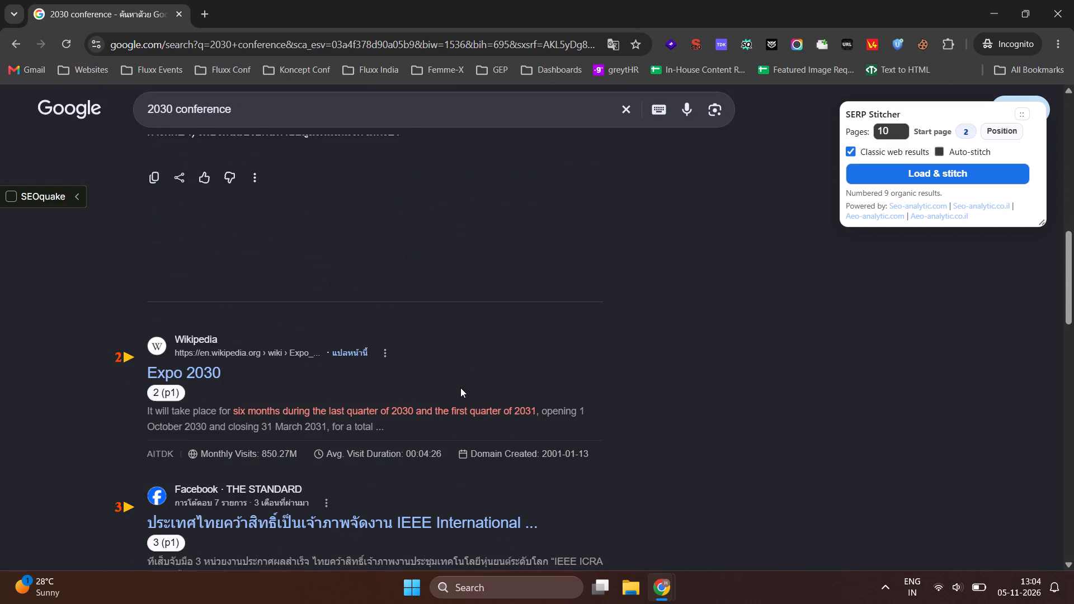
scroll(460, 388, up, 5)
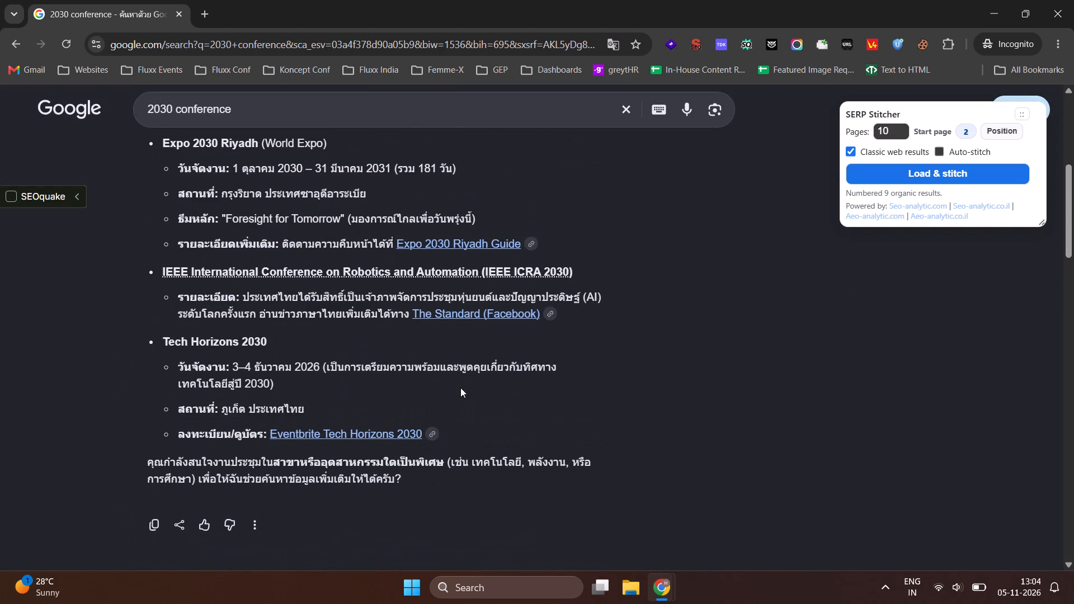
click(435, 434)
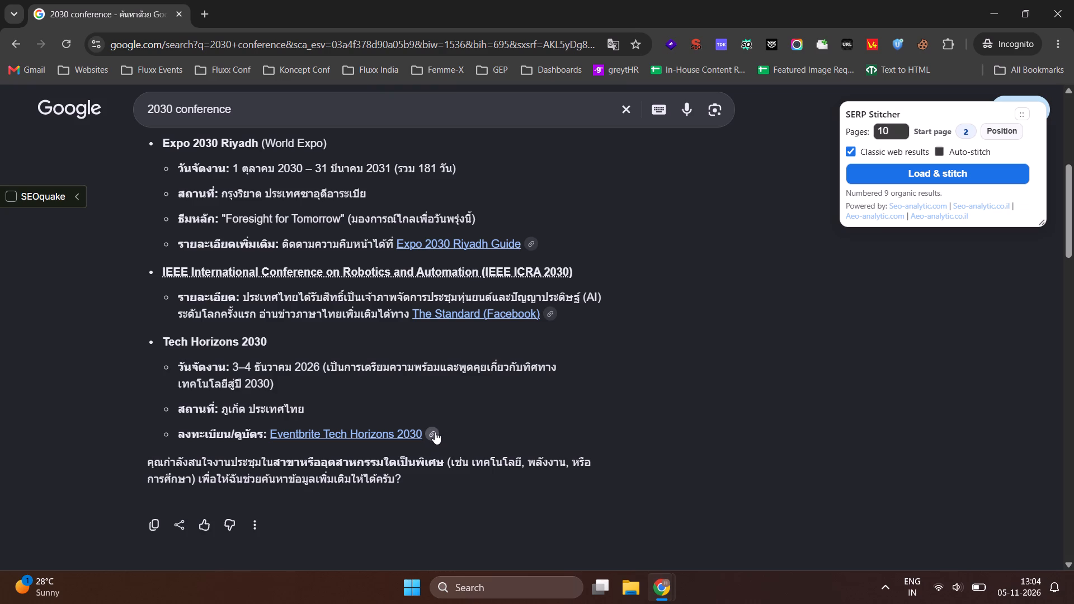
click(435, 432)
scroll(303, 450, up, 4)
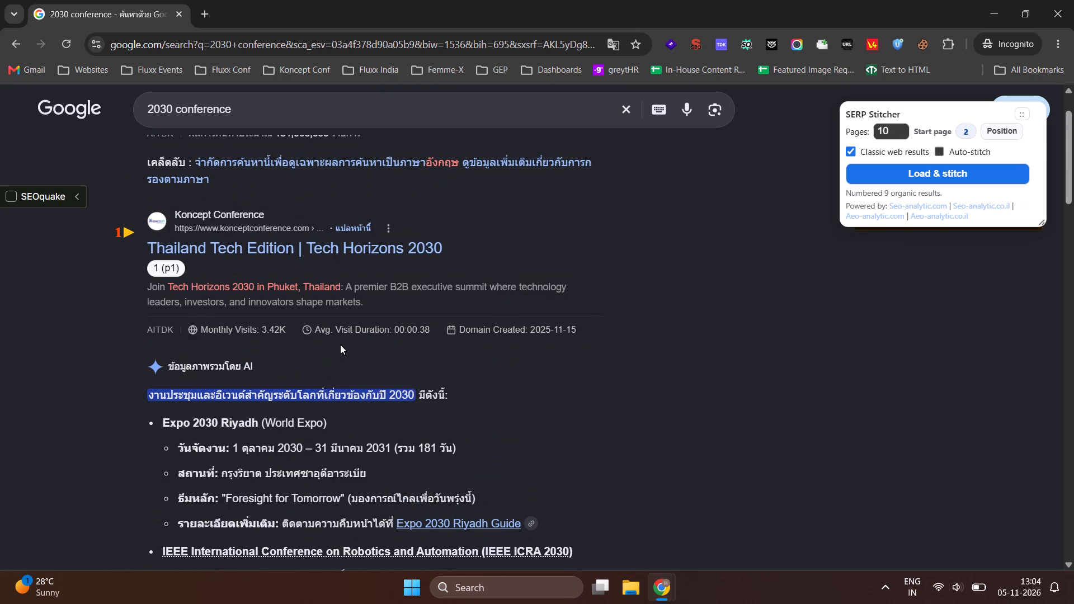
scroll(346, 337, up, 1)
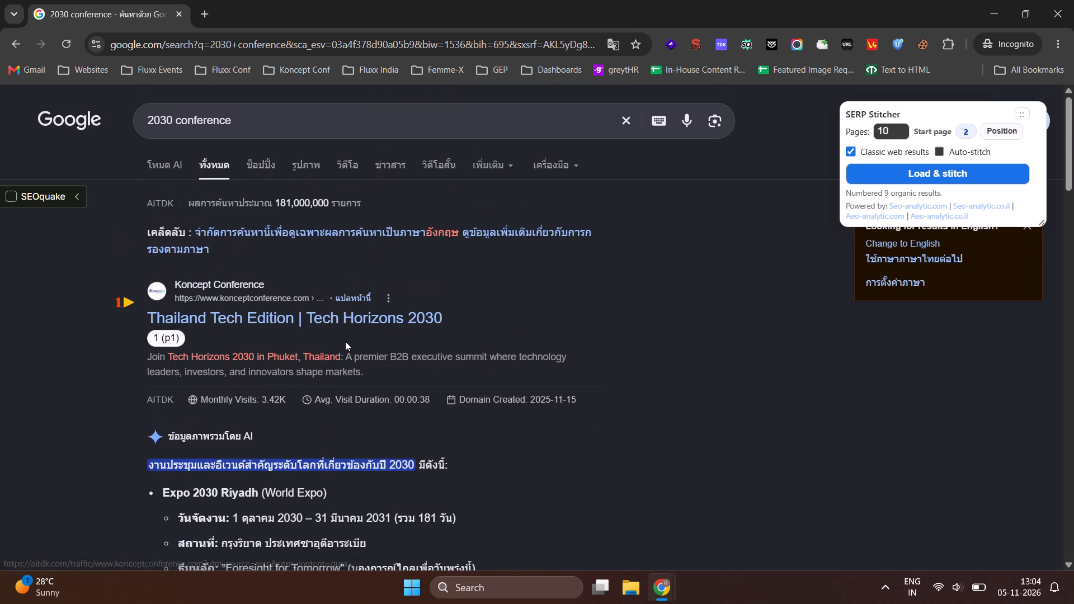
In the Rankings sheet, record 1 in column C of the 2030 conference row and clear that row's column D value.
key(alt+Tab)
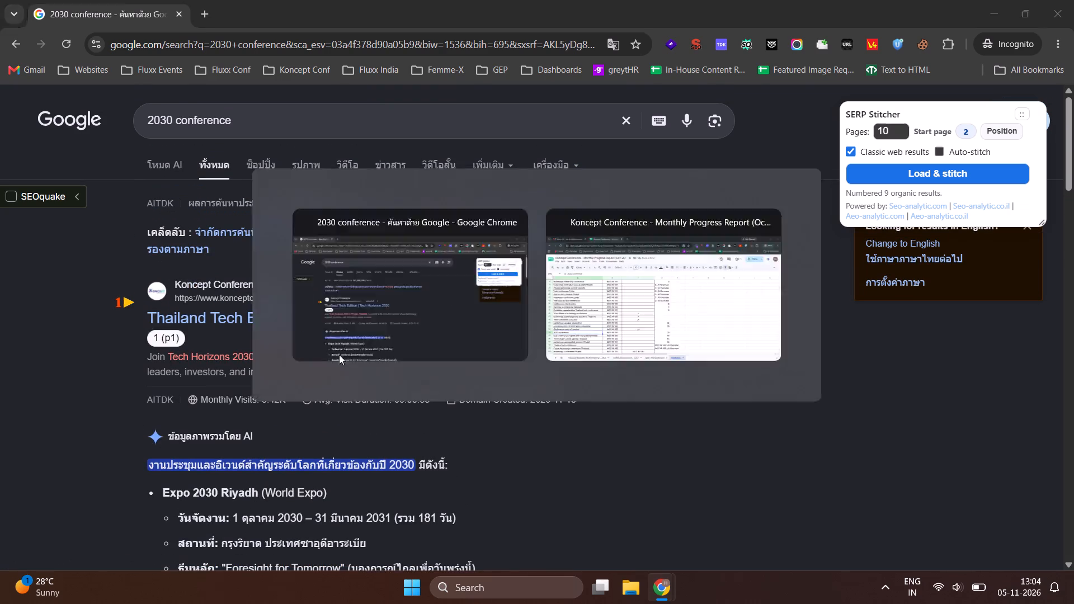
key(Right)
key(Right)
key(1)
key(Right)
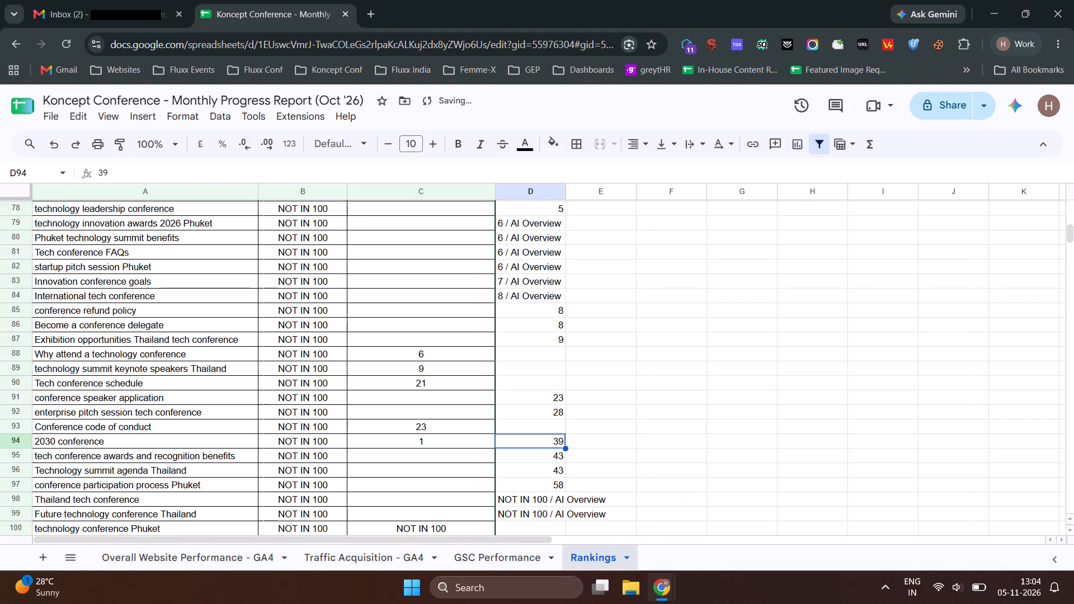
key(Delete)
Copy the keyword "tech conference awards and recognition benefits" from the Rankings sheet and search Google for it in the incognito window.
key(Down)
key(Left)
key(Left)
key(Left)
key(Left)
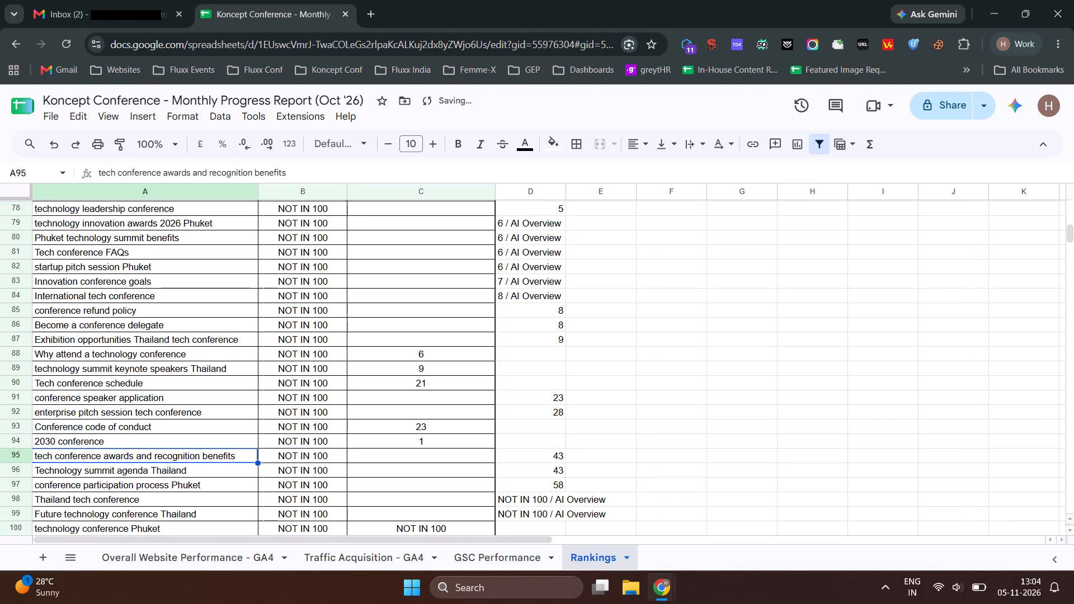
key(ctrl+c)
key(alt+Tab)
scroll(339, 355, down, 10)
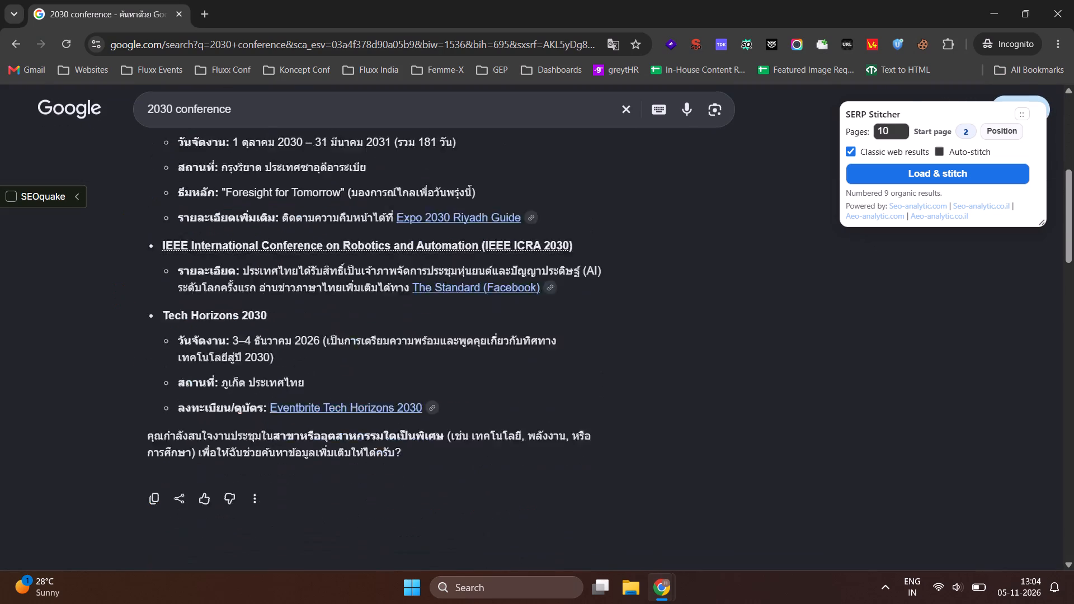
scroll(351, 369, up, 4)
scroll(351, 369, down, 17)
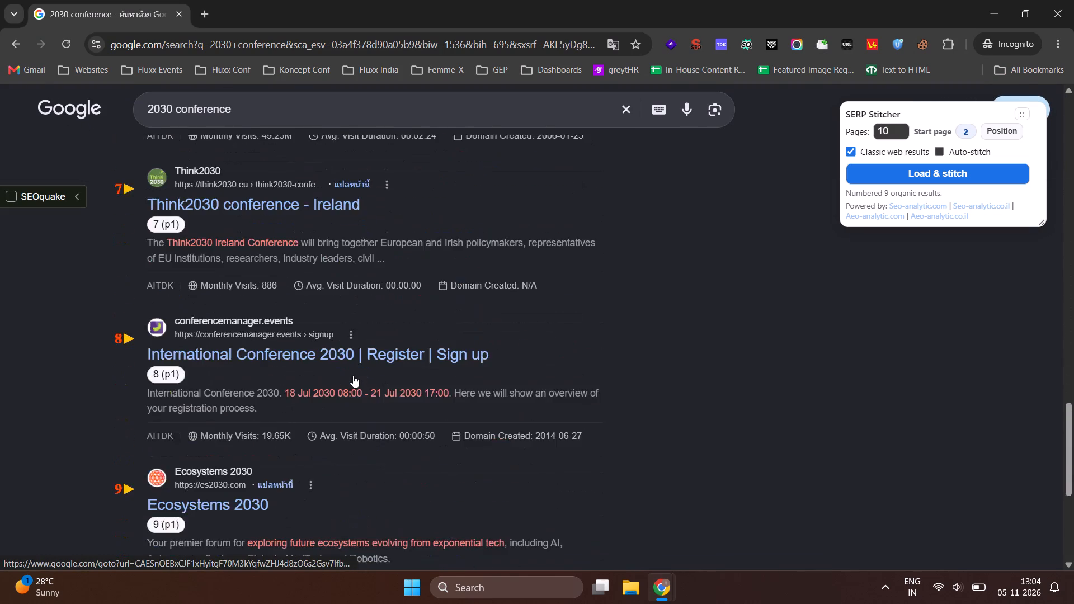
scroll(353, 375, down, 9)
click(623, 111)
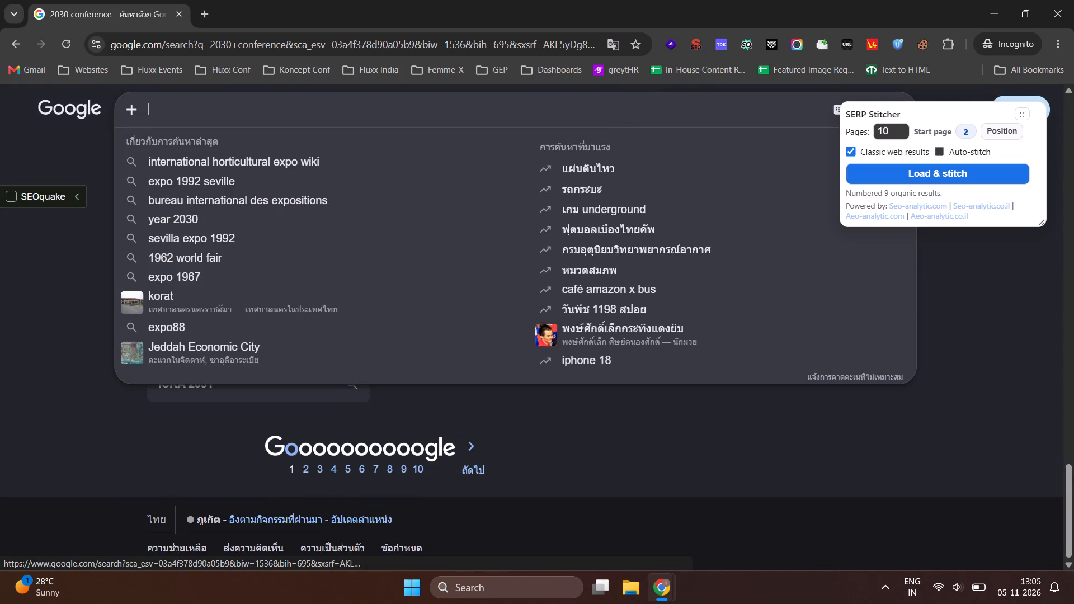
key(ctrl+v)
key(ctrl+Return)
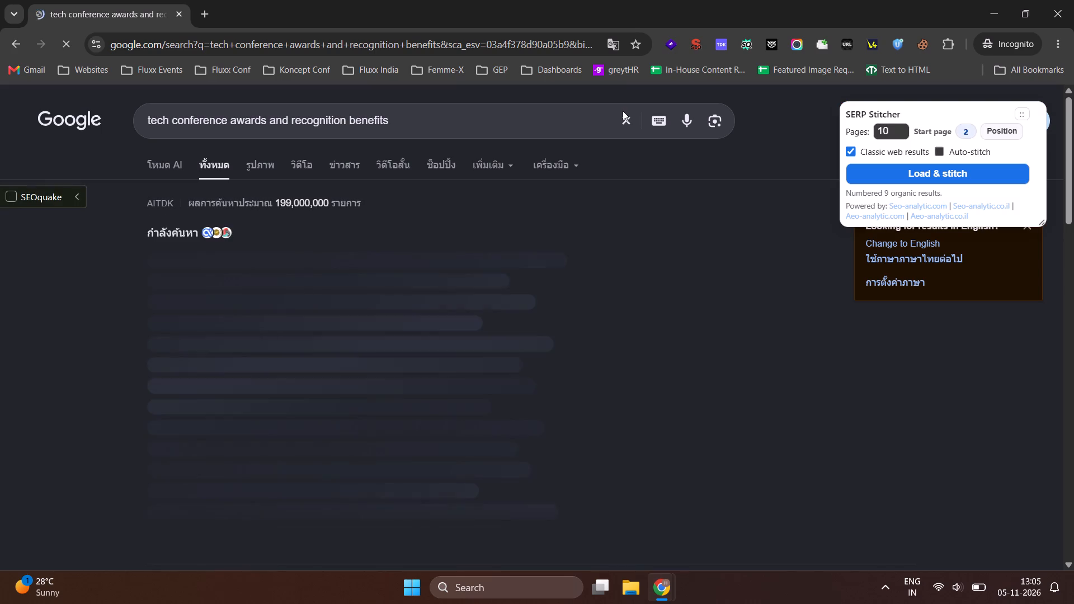
Examine results pages 1 and 2 for tech conference awards and recognition benefits, searching page 1 for konceptconference.com.
scroll(553, 308, down, 4)
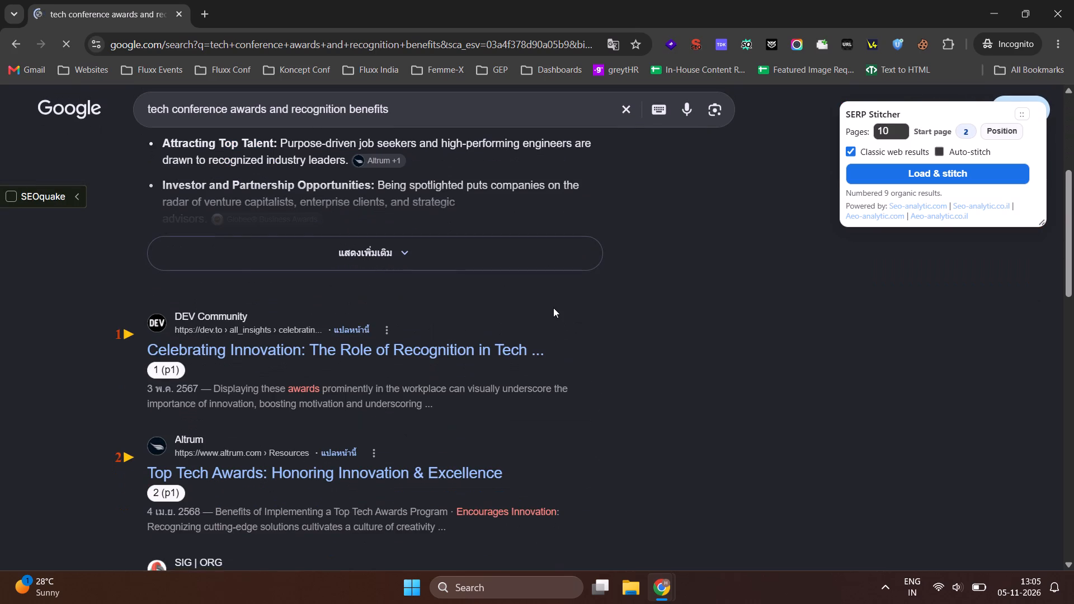
scroll(553, 308, down, 18)
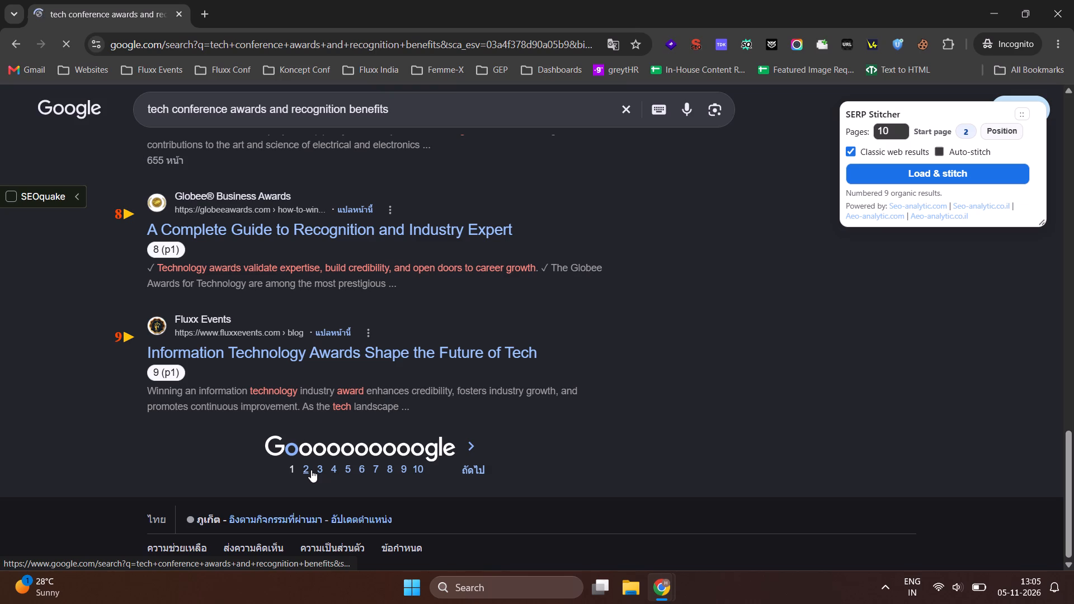
scroll(682, 368, up, 6)
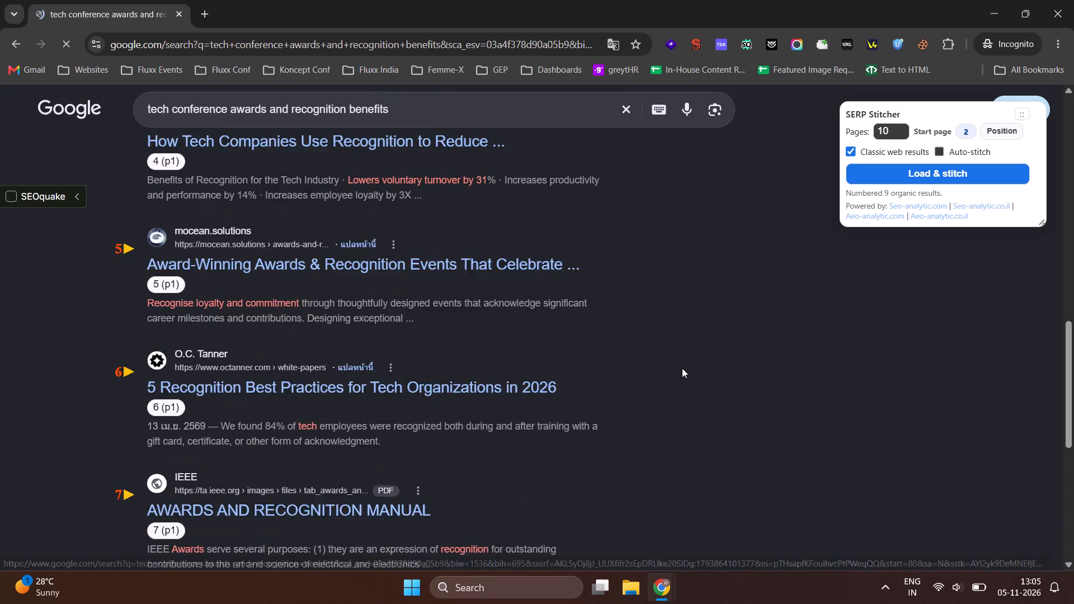
scroll(682, 368, up, 16)
scroll(678, 369, down, 5)
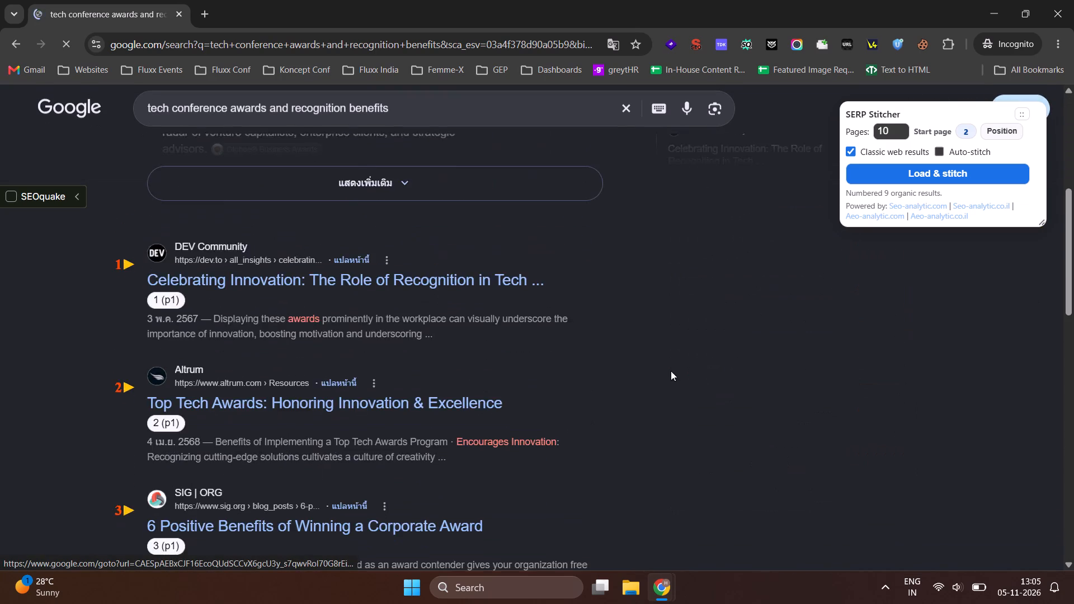
scroll(671, 371, down, 5)
scroll(638, 384, up, 11)
key(ctrl+f)
key(Return)
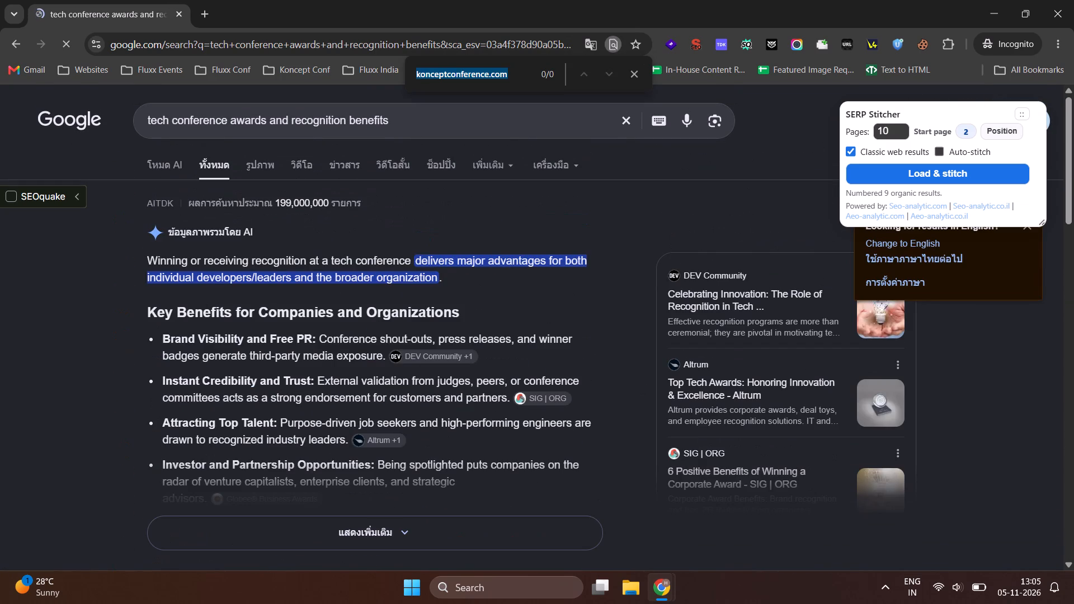
scroll(618, 377, down, 20)
scroll(618, 377, down, 8)
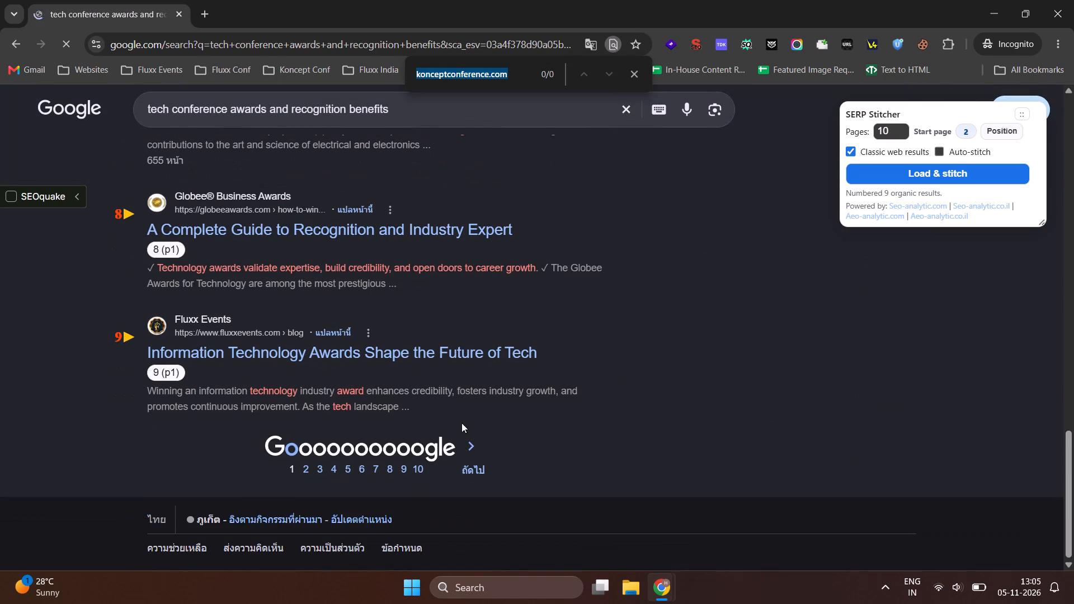
click(304, 470)
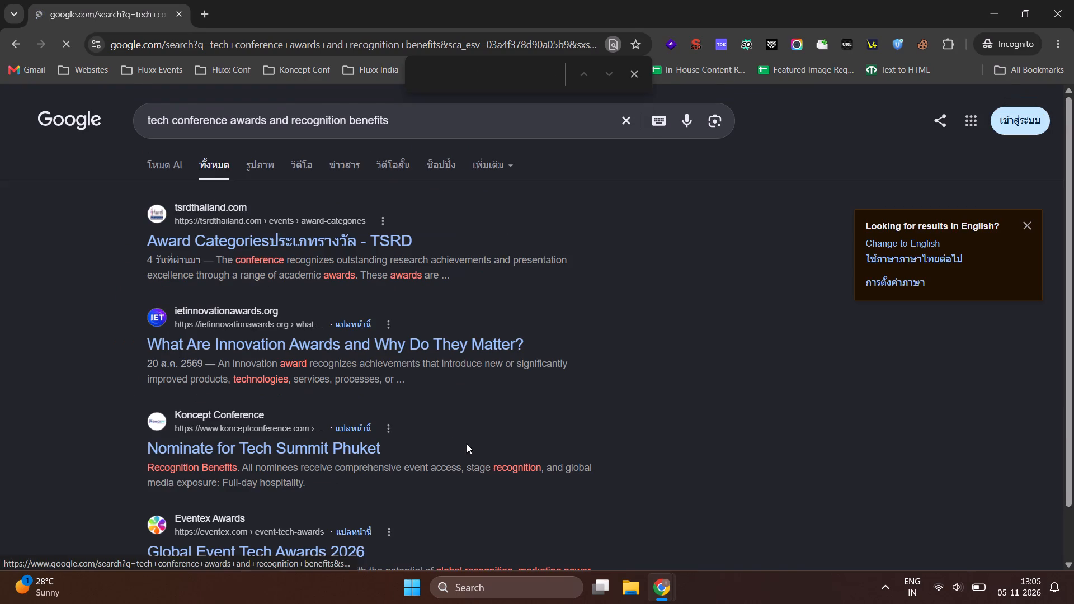
scroll(476, 438, down, 4)
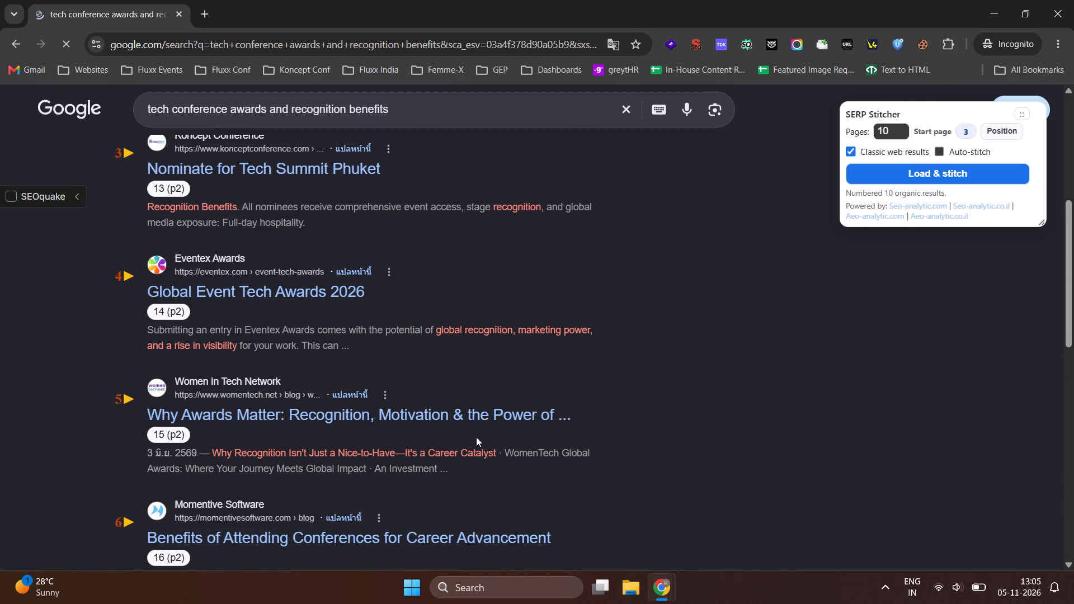
scroll(476, 436, up, 1)
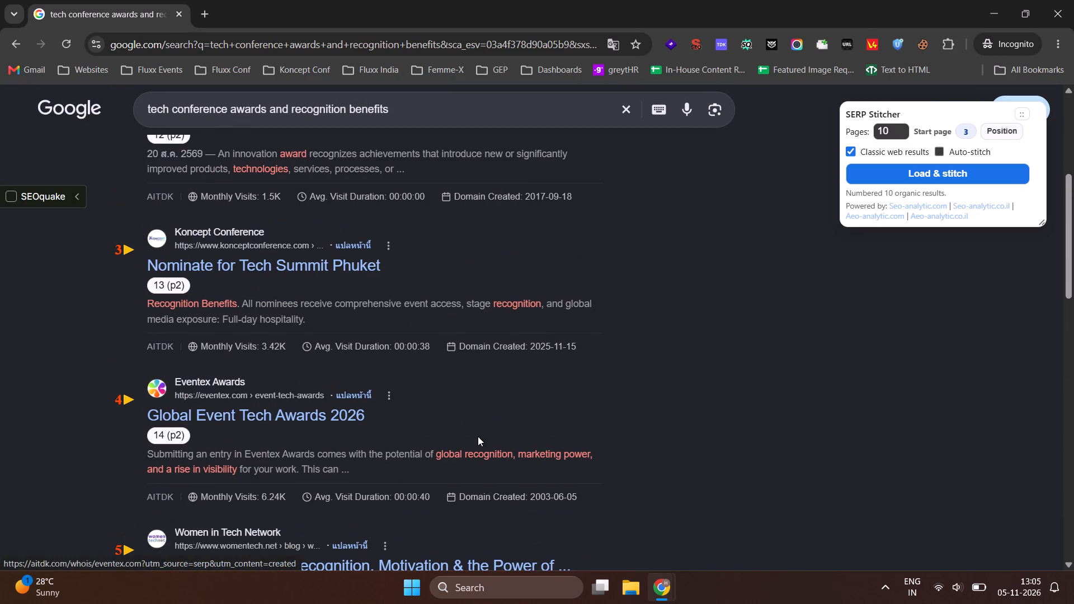
Record 13 in column C of the tech conference awards and recognition benefits row and clear that row's column D value.
key(alt+Tab)
key(Right)
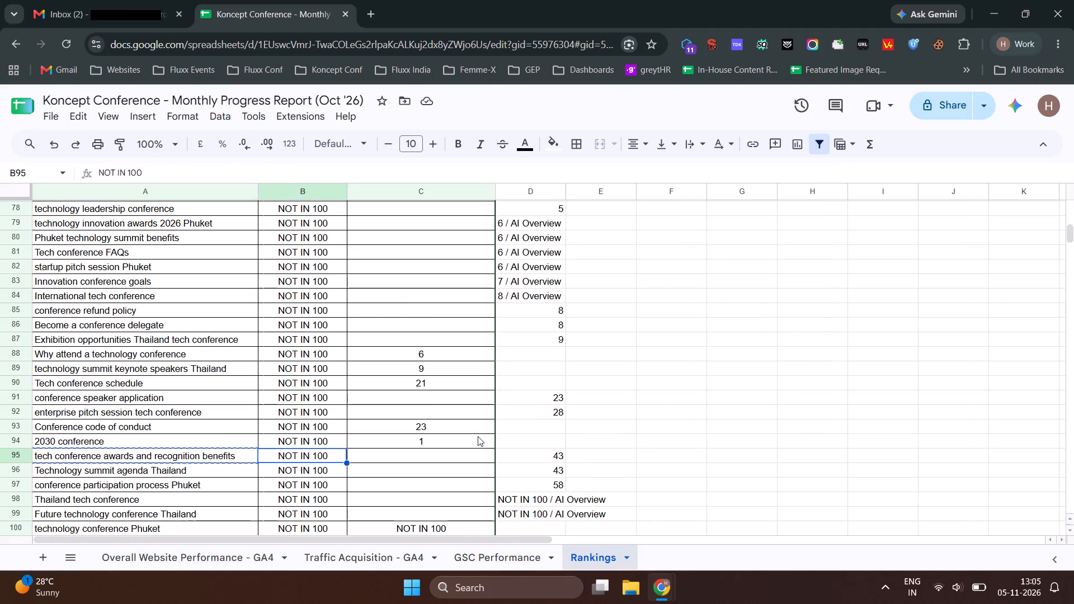
key(Right)
text(13)
key(Right)
key(Right)
key(Left)
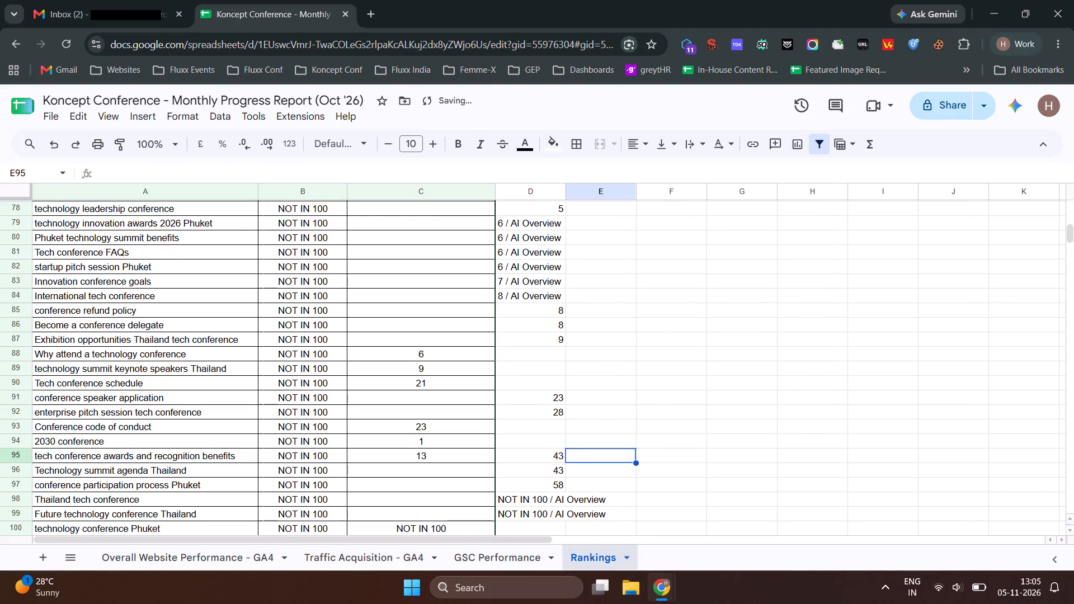
key(Delete)
Copy the keyword "Technology summit agenda Thailand" from the Rankings sheet and search Google for it in the incognito window.
key(Down)
key(Left)
key(Left)
key(Left)
key(Left)
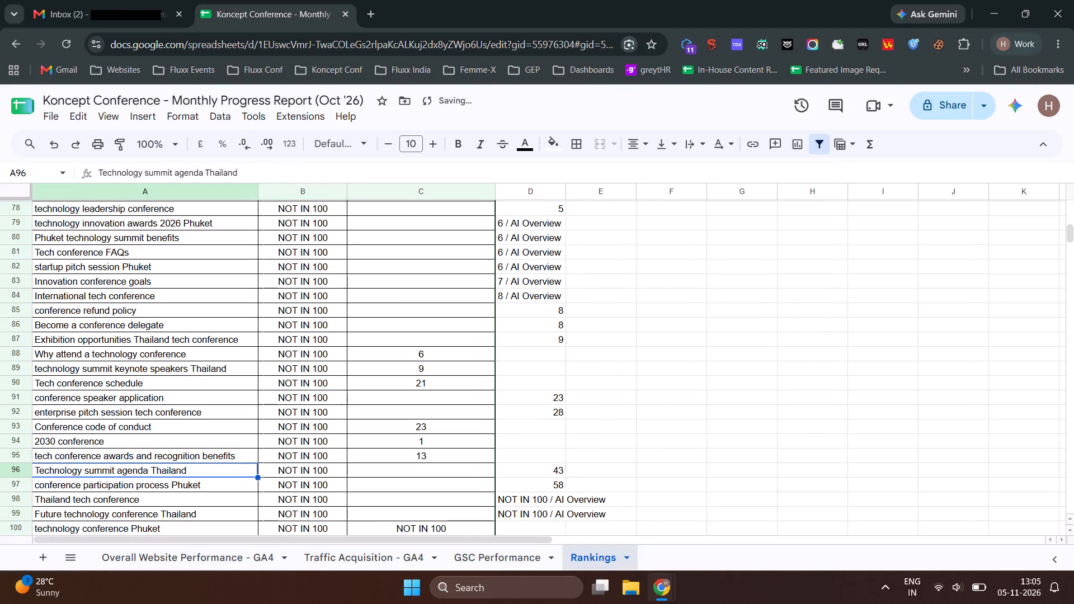
key(ctrl+c)
key(alt+Tab)
click(623, 111)
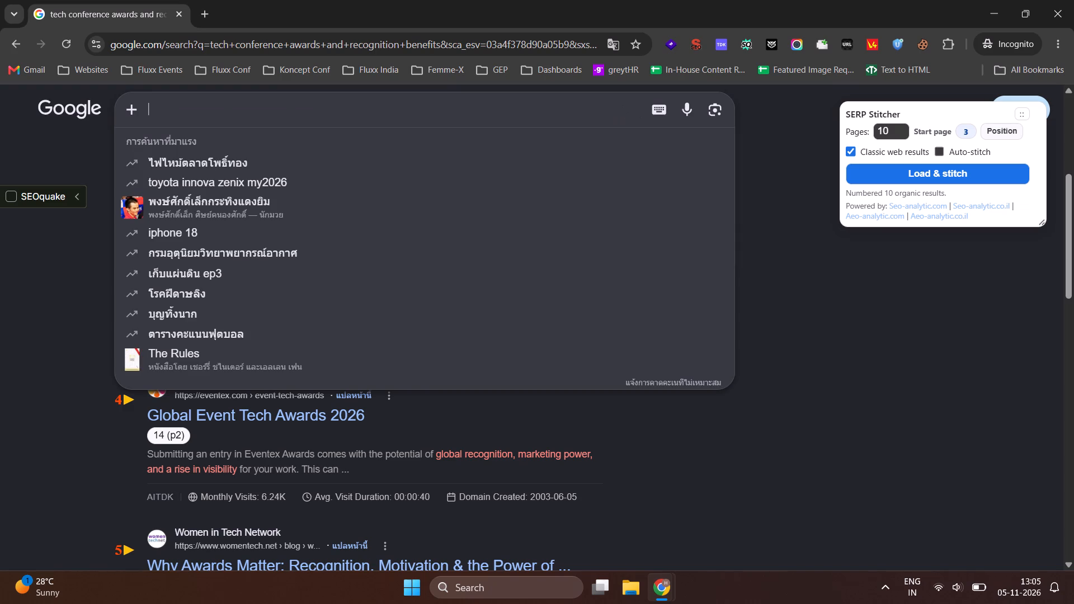
key(ctrl+v)
key(Return)
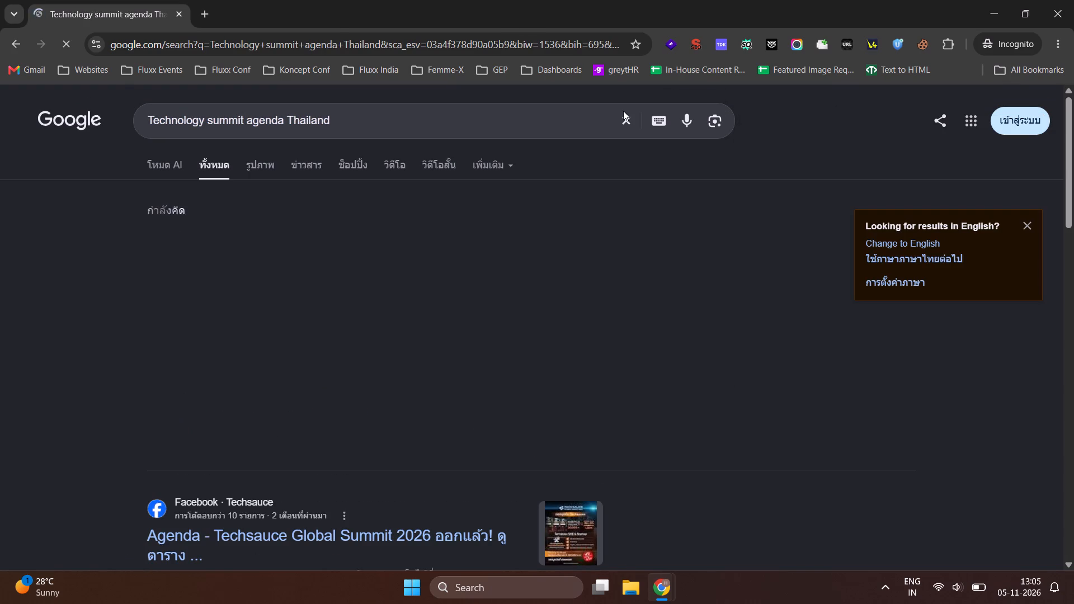
Examine results pages 1 to 3 for Technology summit agenda Thailand, searching page 2 for konceptconference.com.
scroll(542, 300, down, 14)
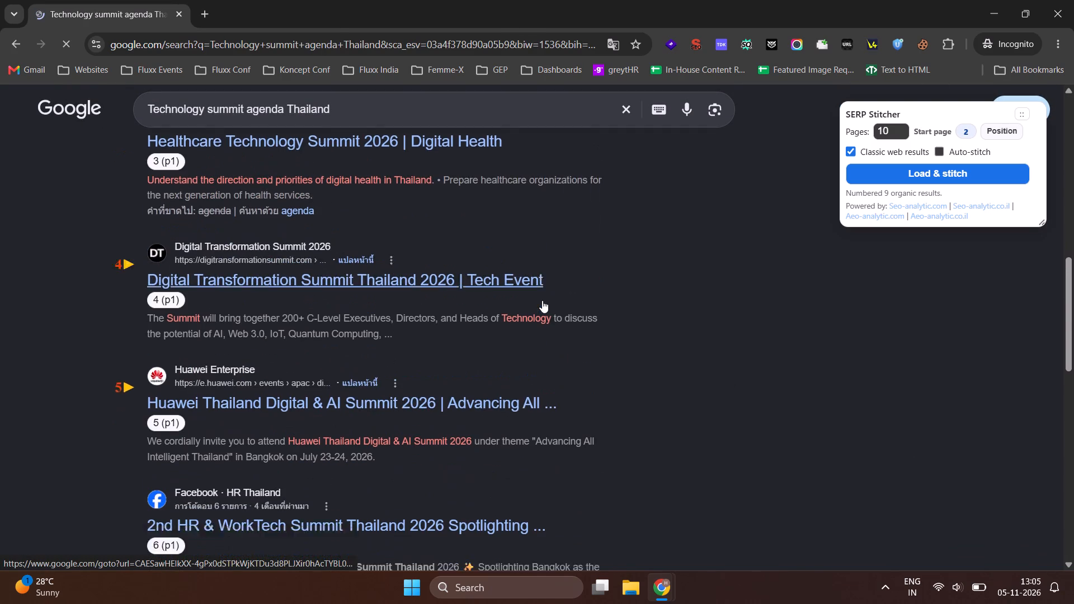
scroll(542, 300, down, 10)
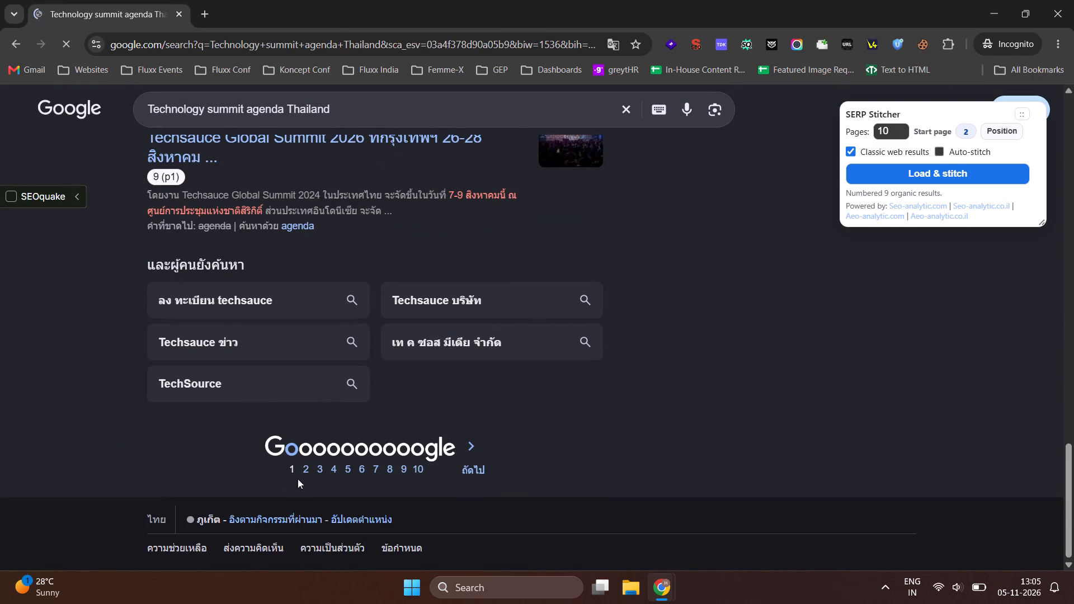
click(307, 473)
scroll(568, 339, down, 4)
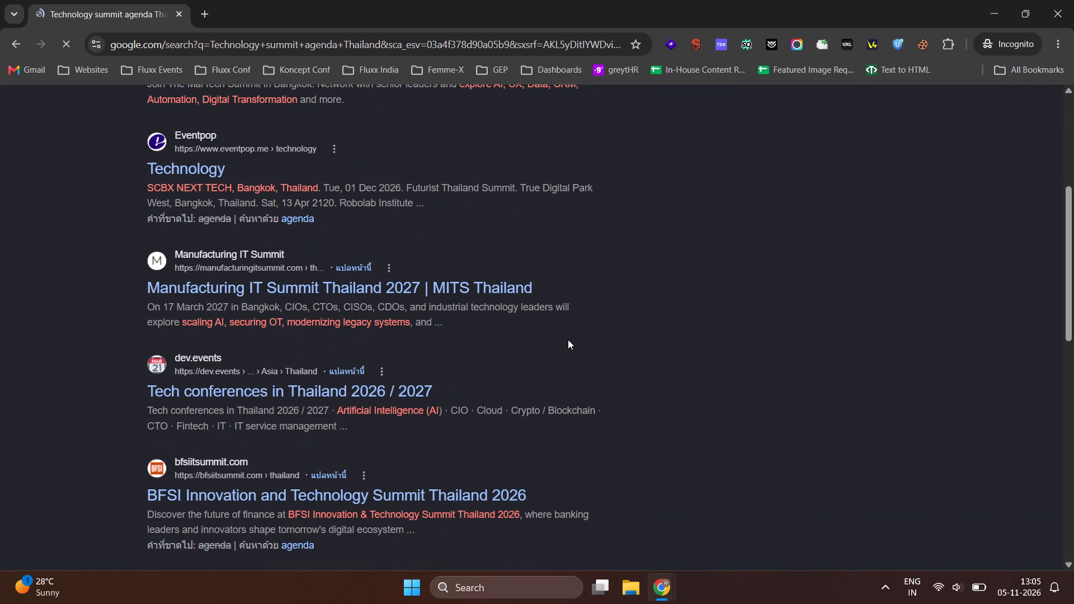
key(ctrl+f)
key(Return)
scroll(568, 339, down, 5)
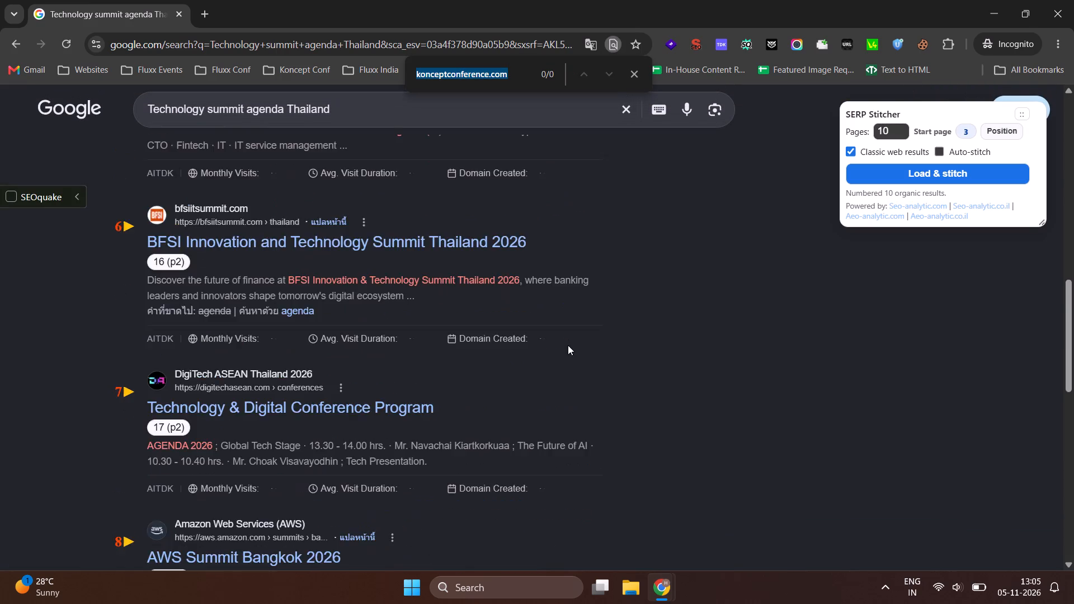
scroll(568, 345, down, 17)
click(338, 470)
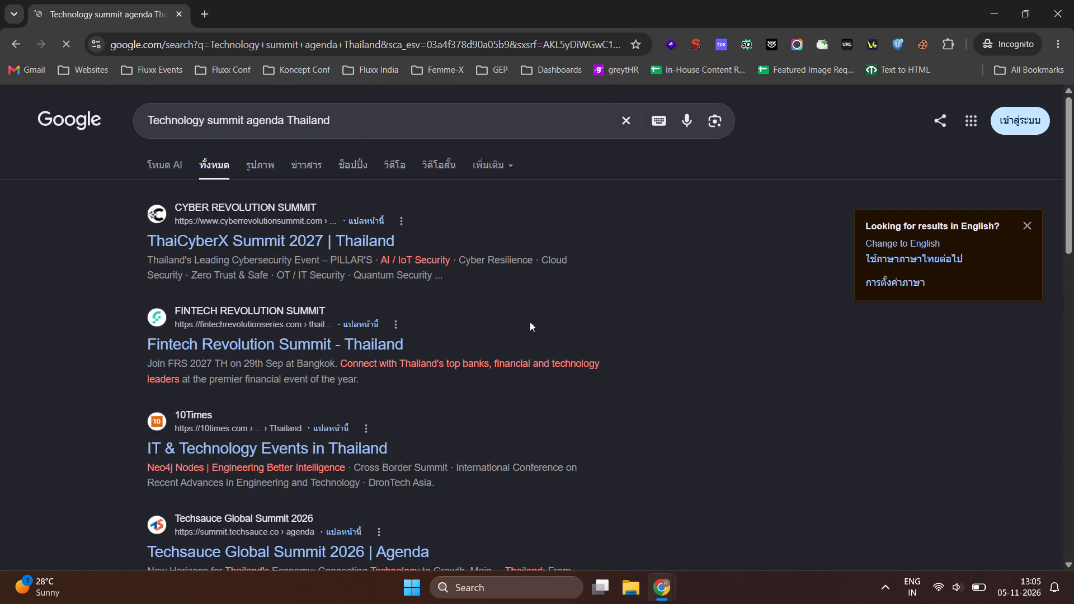
scroll(572, 320, down, 9)
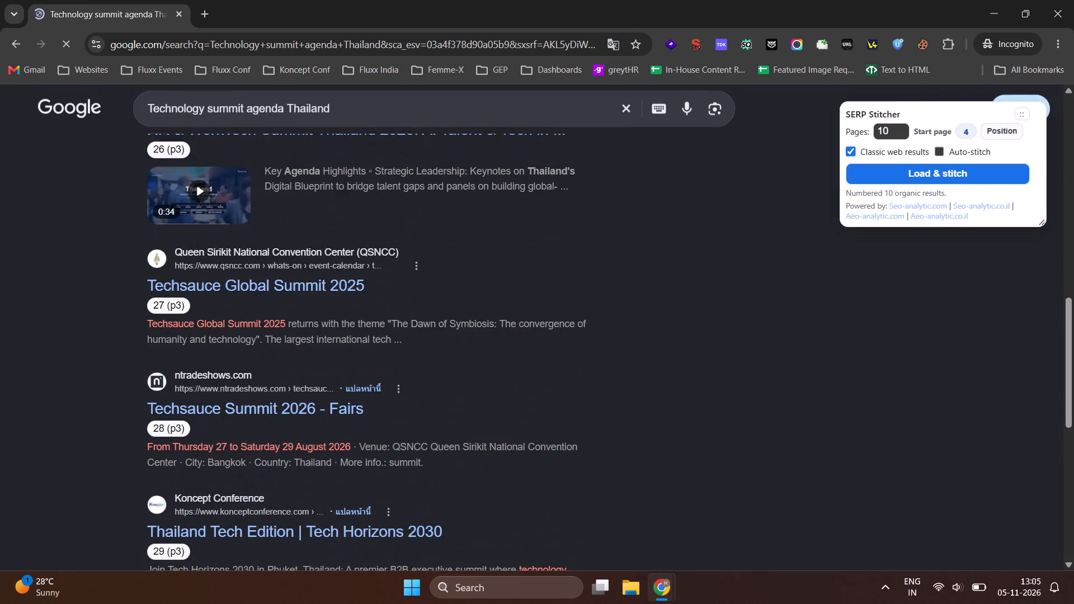
scroll(572, 320, down, 7)
scroll(572, 320, up, 3)
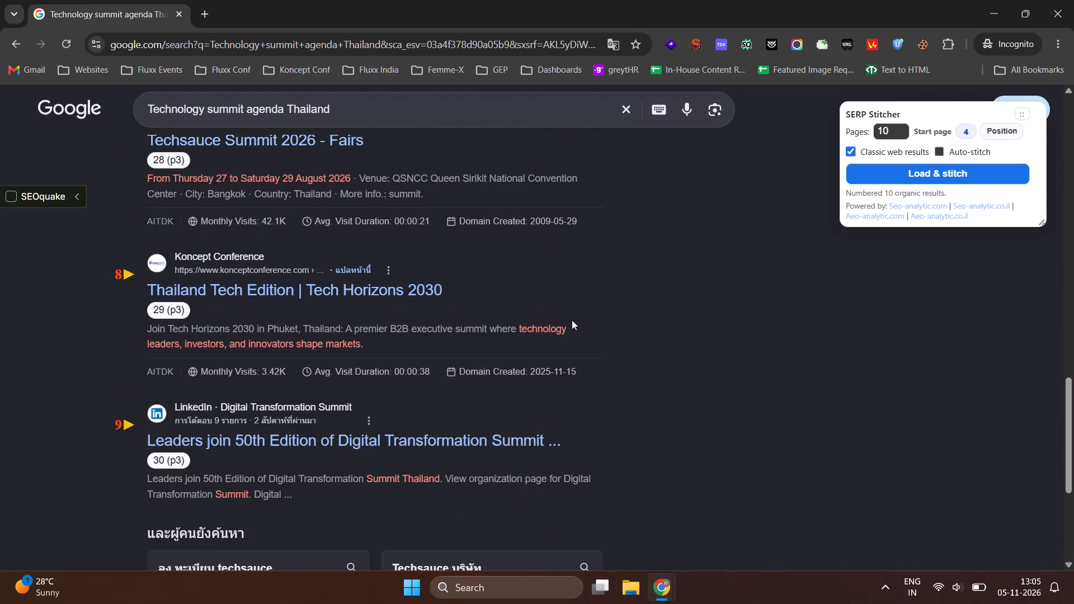
Record 29 in column C of the Technology summit agenda Thailand row and clear that row's column D value.
key(alt+Tab)
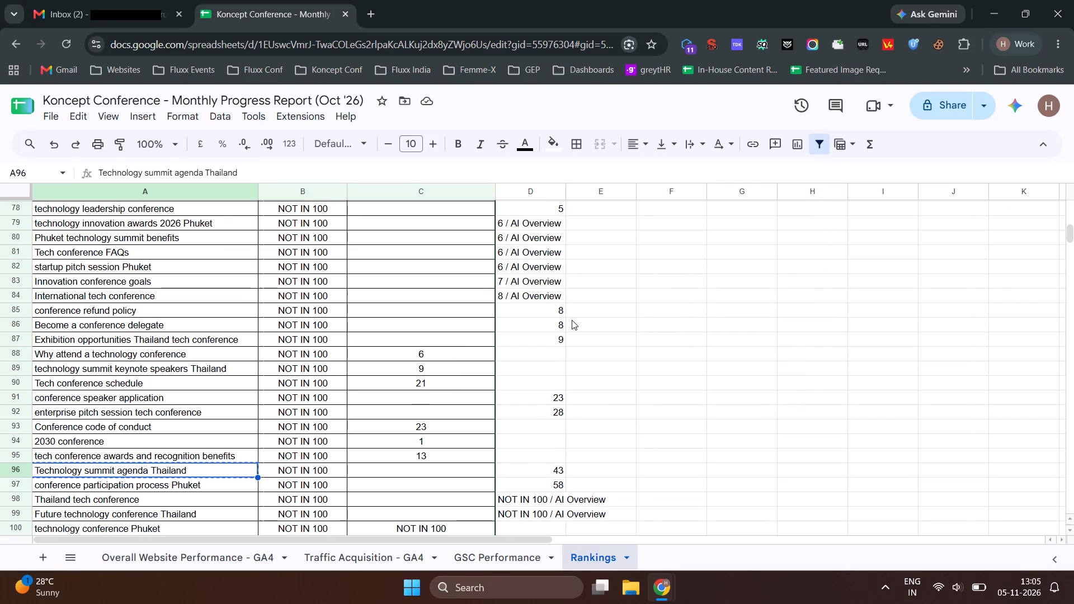
key(Right)
key(Right)
text(29)
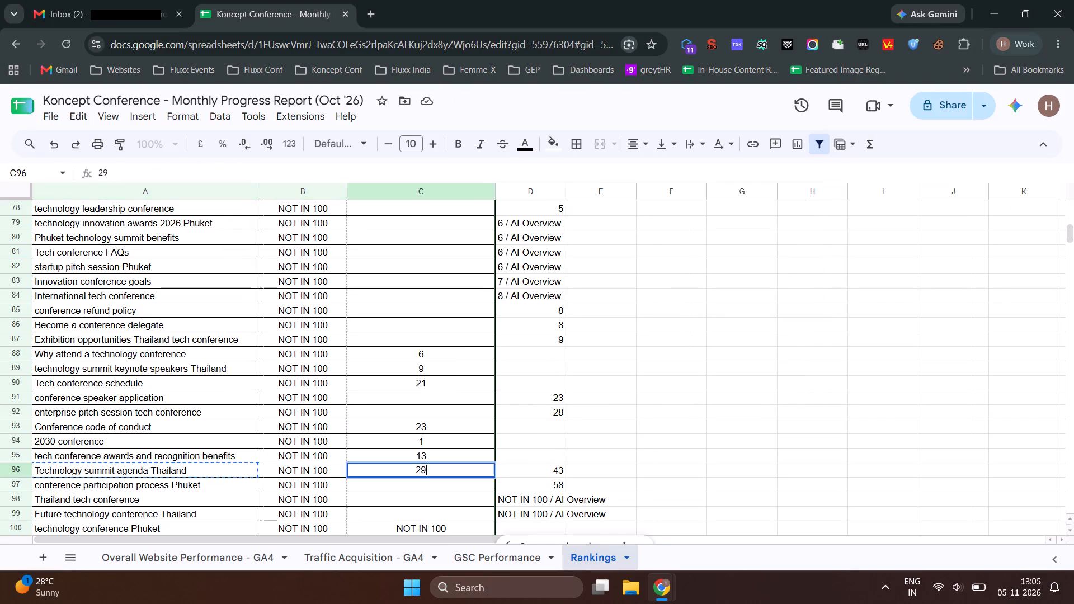
key(Right)
key(Delete)
Copy the keyword "conference participation process Phuket" from the Rankings sheet and search Google for it in the incognito window.
key(Down)
key(Left)
key(Left)
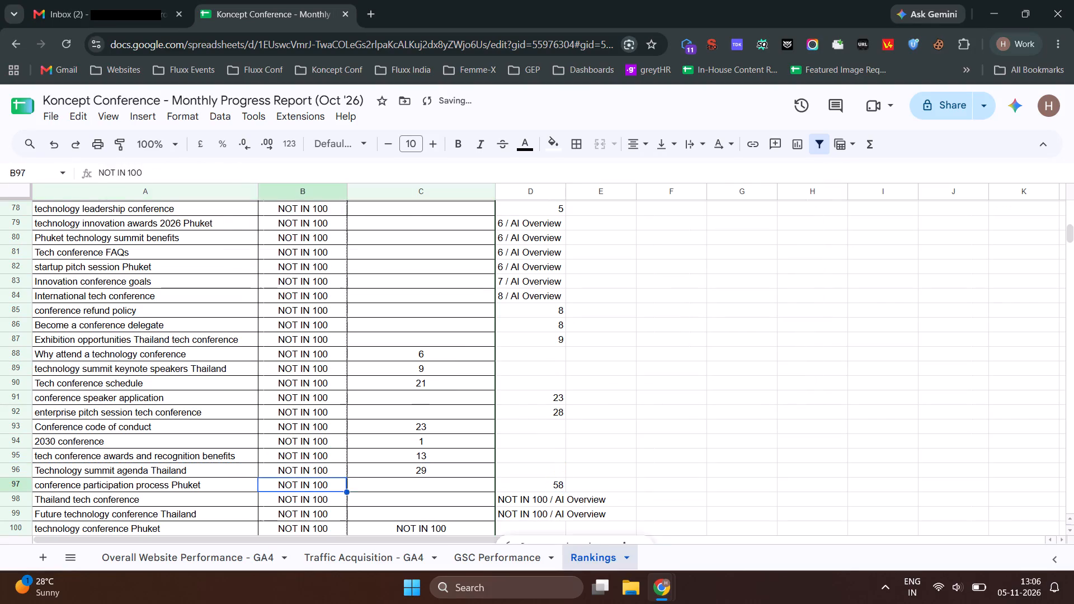
key(Left)
key(ctrl+c)
key(alt+Tab)
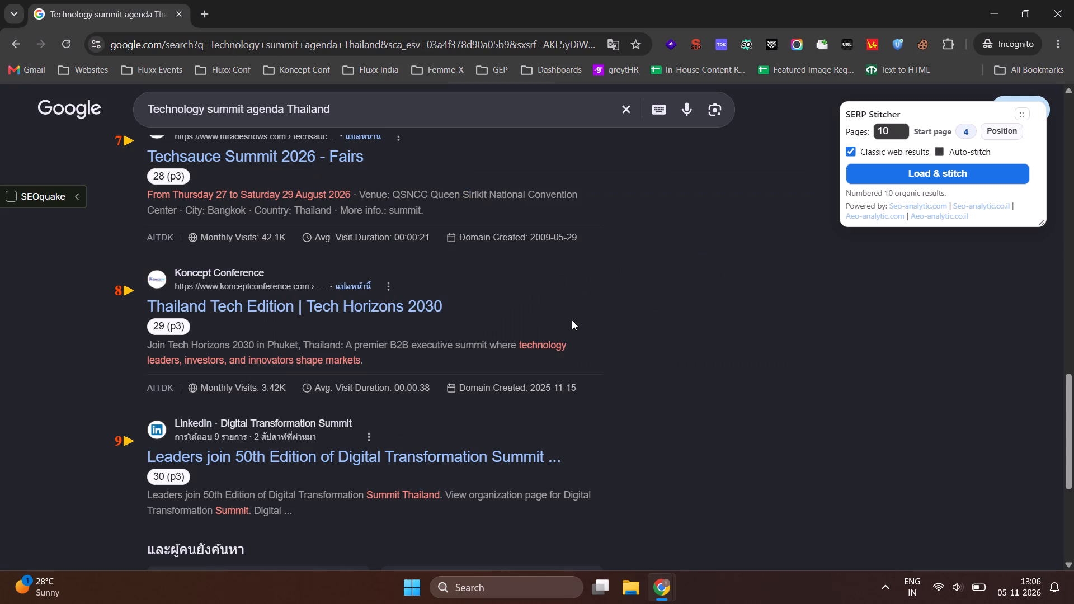
click(627, 115)
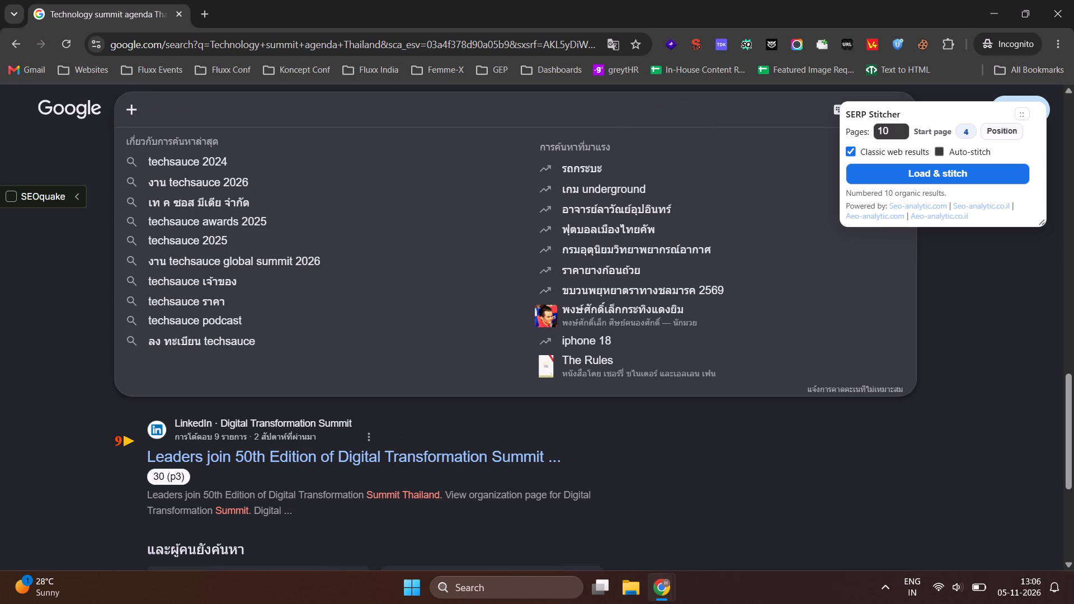
click(569, 118)
key(ctrl+v)
key(Return)
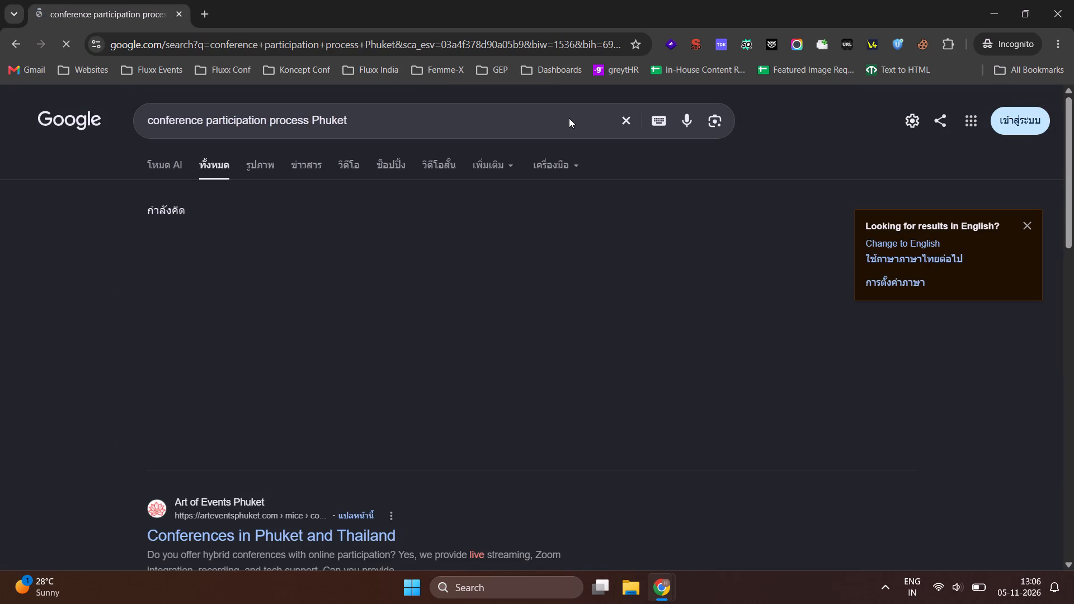
Examine results page 1 for conference participation process Phuket and expand the AI Overview and its source list to check for Koncept Conference.
scroll(445, 327, down, 11)
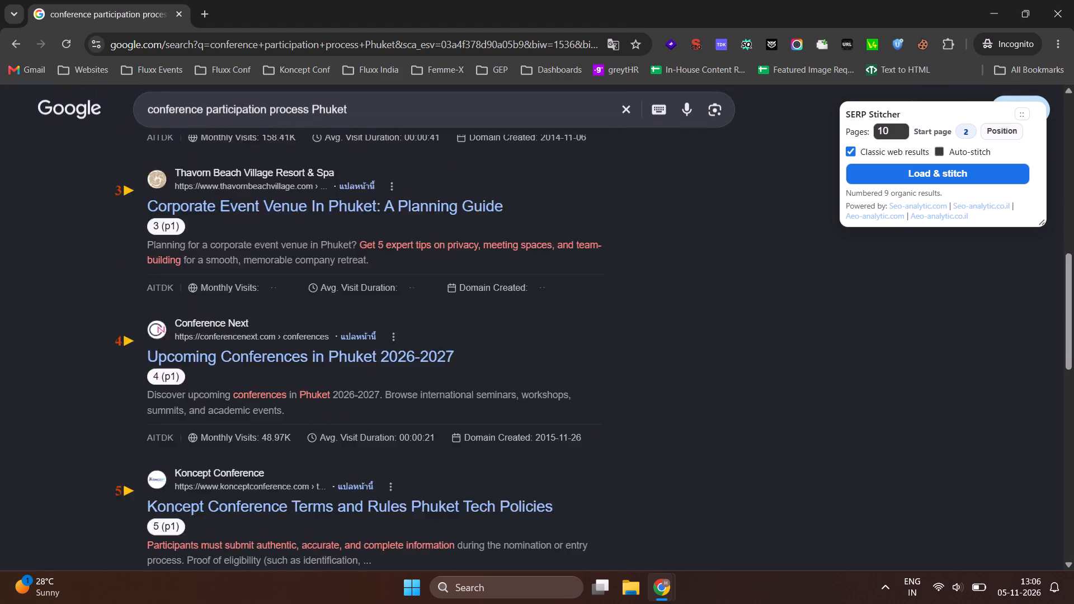
scroll(453, 332, down, 5)
scroll(453, 332, up, 4)
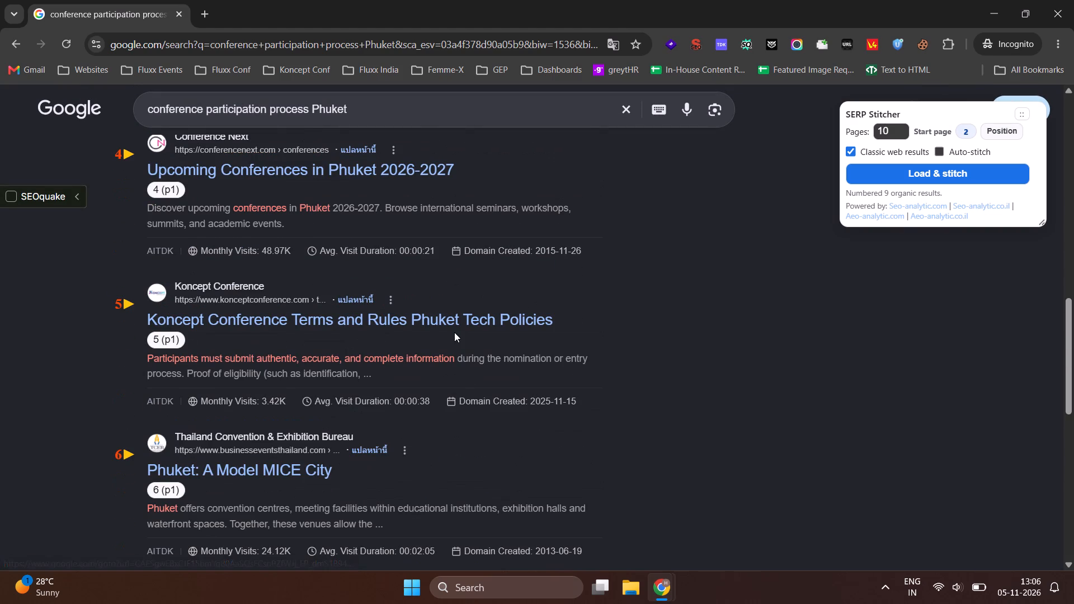
key(alt+Tab)
key(alt+Tab)
scroll(454, 332, up, 11)
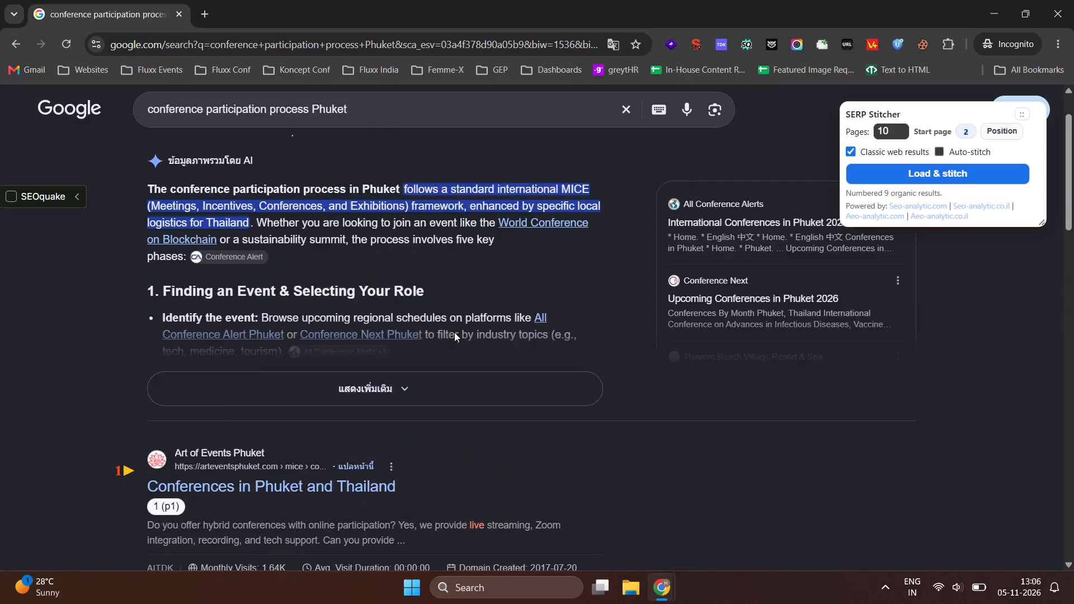
scroll(454, 332, up, 4)
click(420, 460)
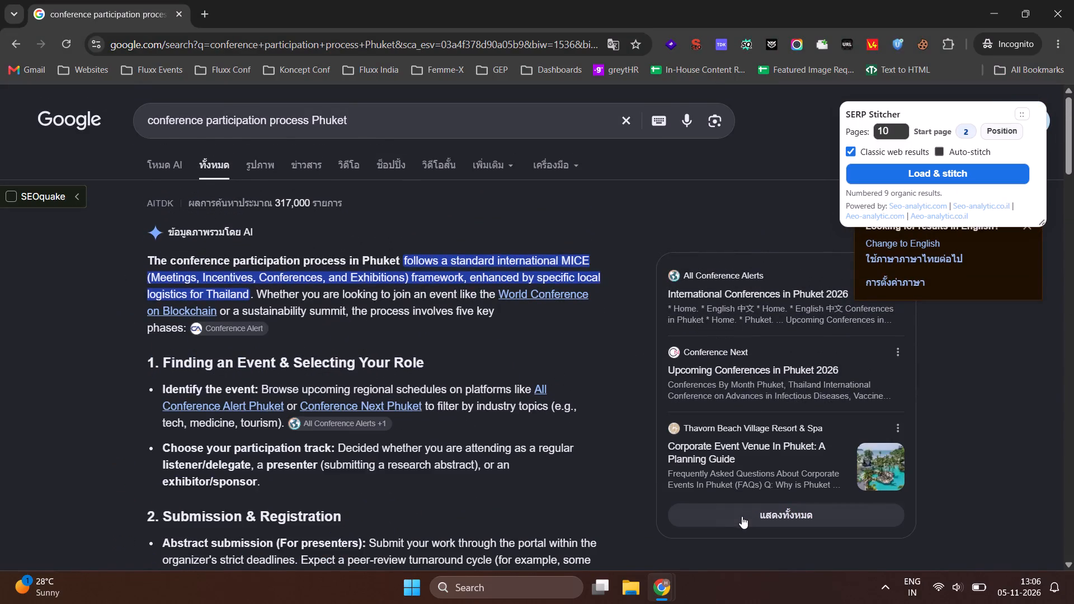
click(745, 516)
scroll(728, 379, down, 2)
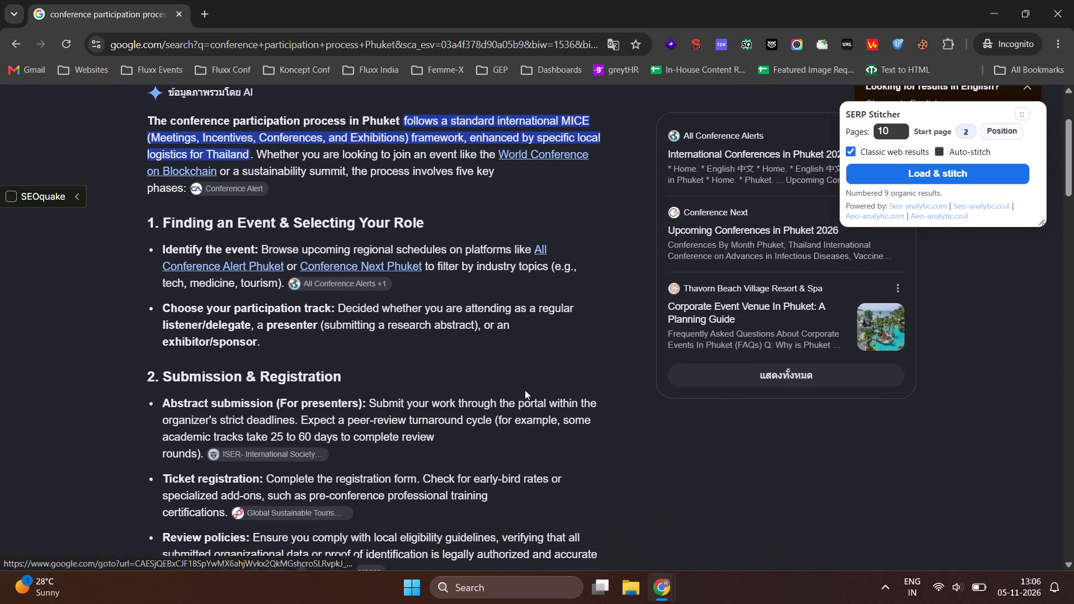
scroll(488, 386, down, 3)
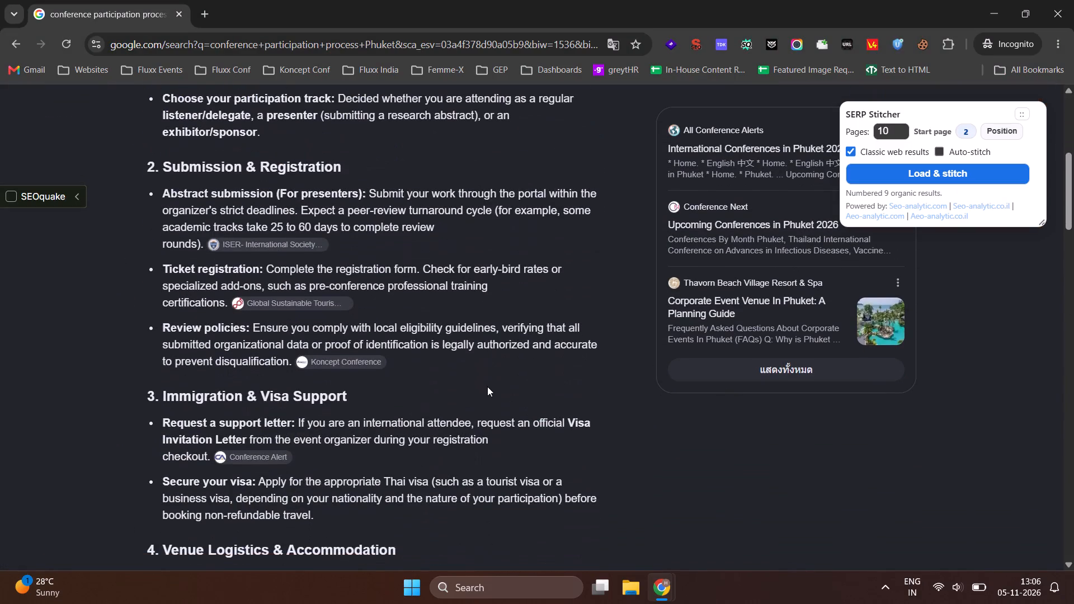
Copy the "5 / AI Overview" value from column D of the tech leadership conference in Thailand row in the Rankings sheet.
key(alt+Tab)
key(Right)
key(Right)
key(Right)
key(Left)
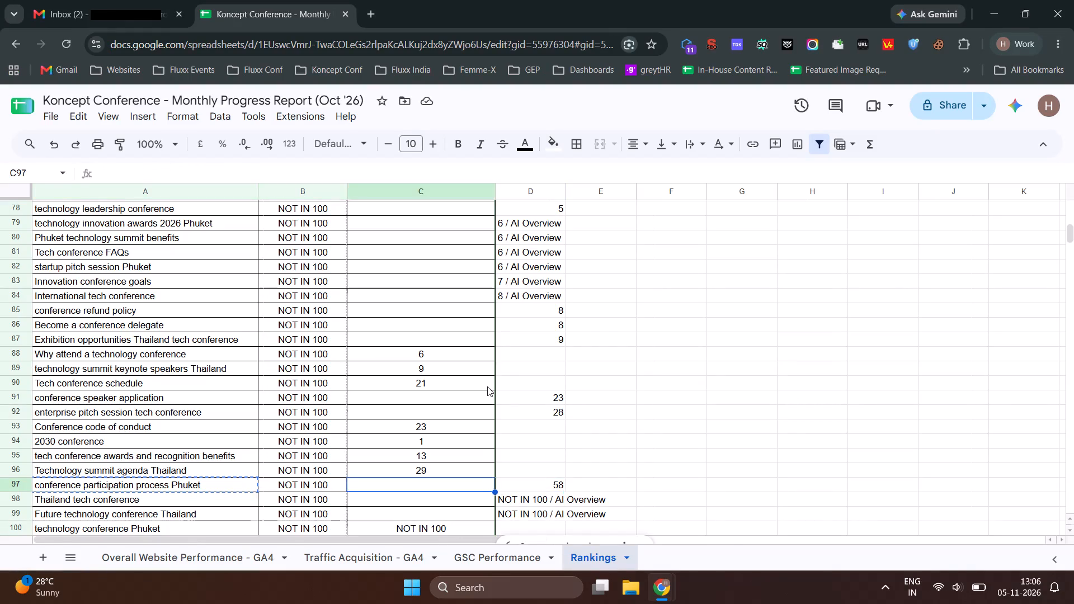
scroll(467, 419, up, 2)
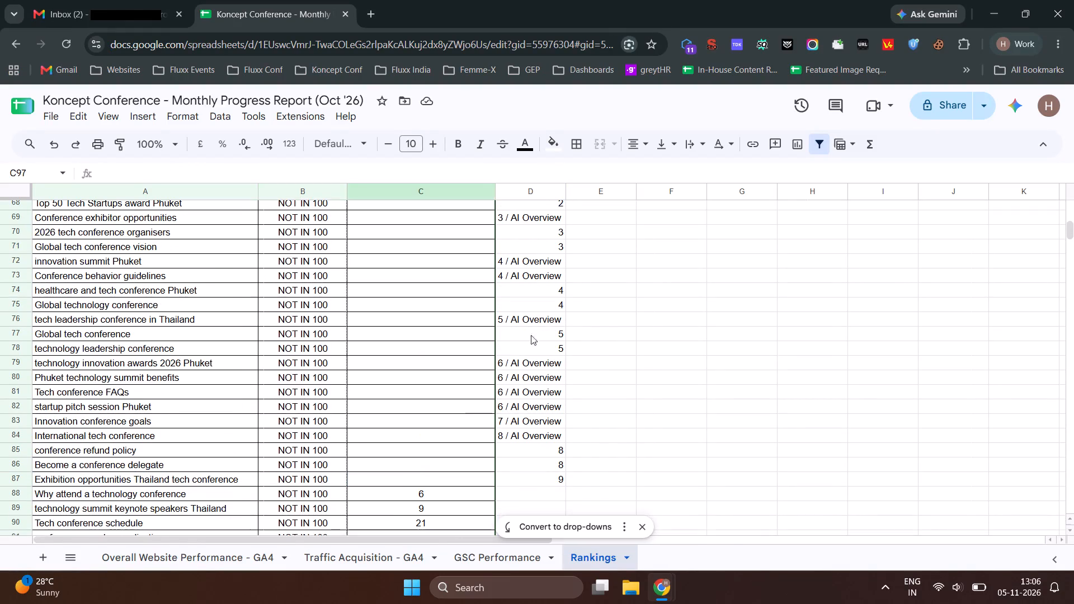
click(531, 323)
key(ctrl+c)
scroll(448, 398, down, 4)
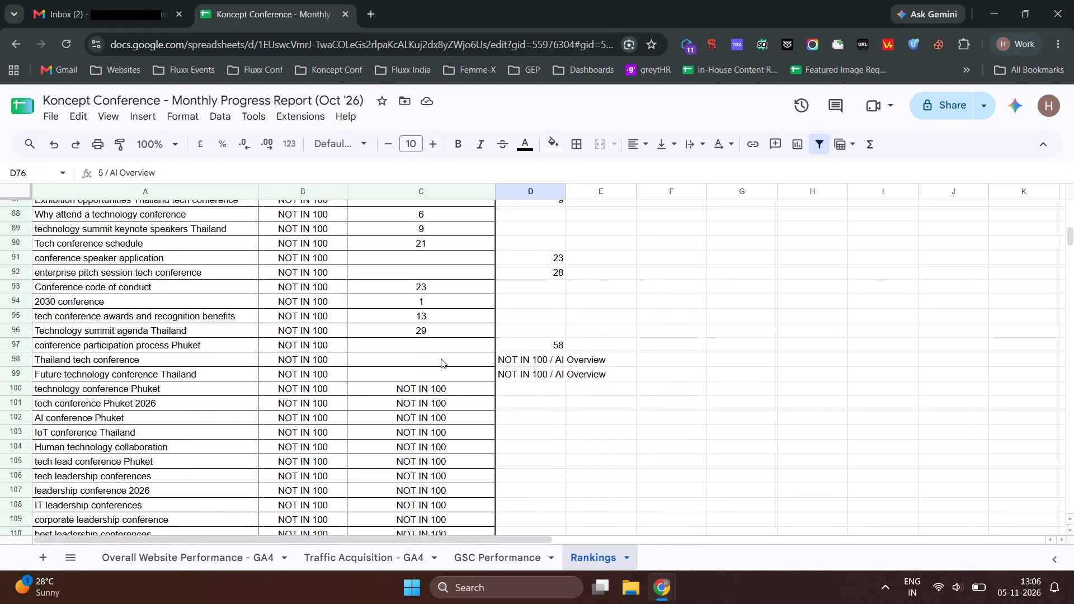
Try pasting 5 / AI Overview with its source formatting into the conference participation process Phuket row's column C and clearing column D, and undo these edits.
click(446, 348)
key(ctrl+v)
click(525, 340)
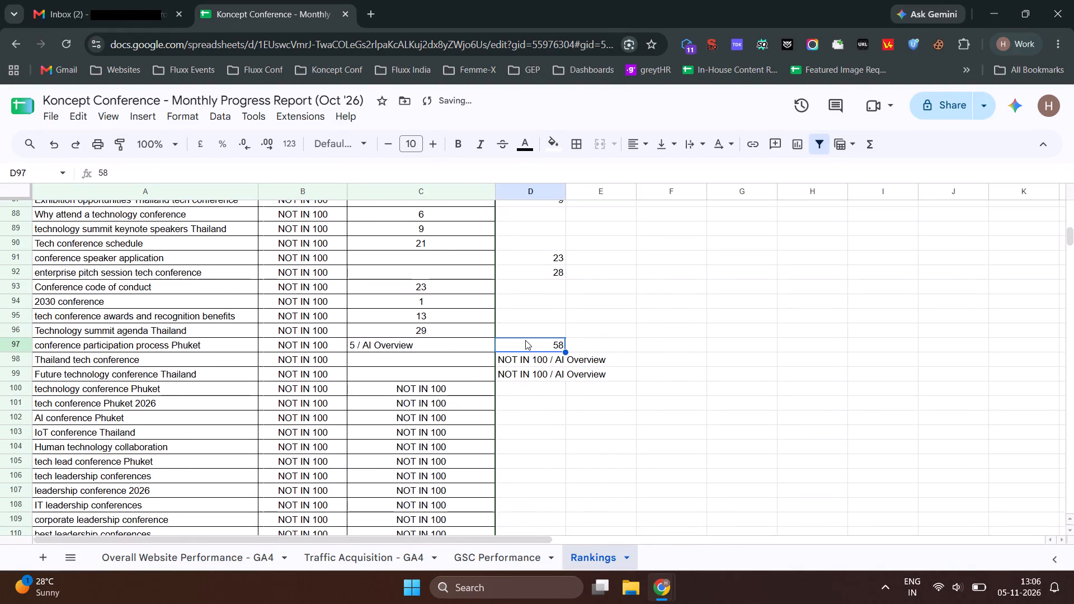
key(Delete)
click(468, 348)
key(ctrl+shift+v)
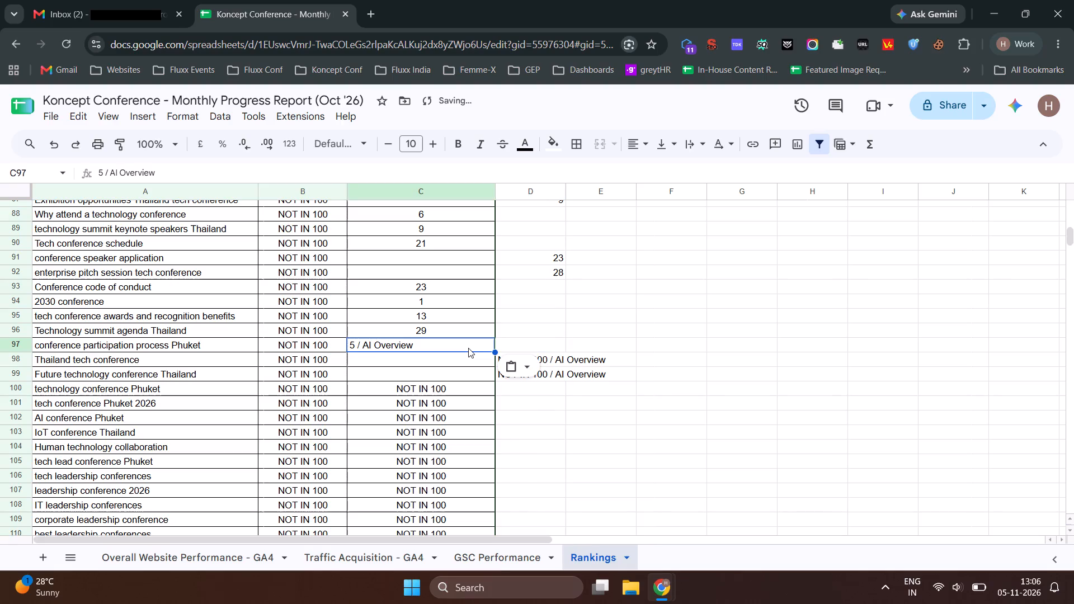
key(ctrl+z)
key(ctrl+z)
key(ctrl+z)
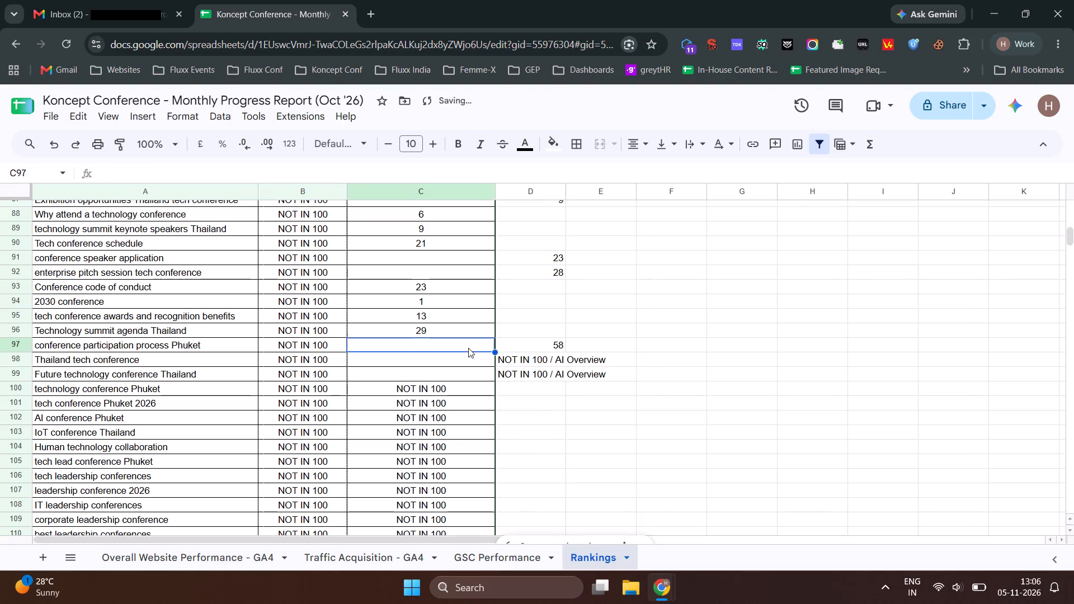
Paste 5 / AI Overview without source formatting into column C of the conference participation process Phuket row and clear that row's column D value.
key(ctrl+shift+v)
click(556, 347)
key(Delete)
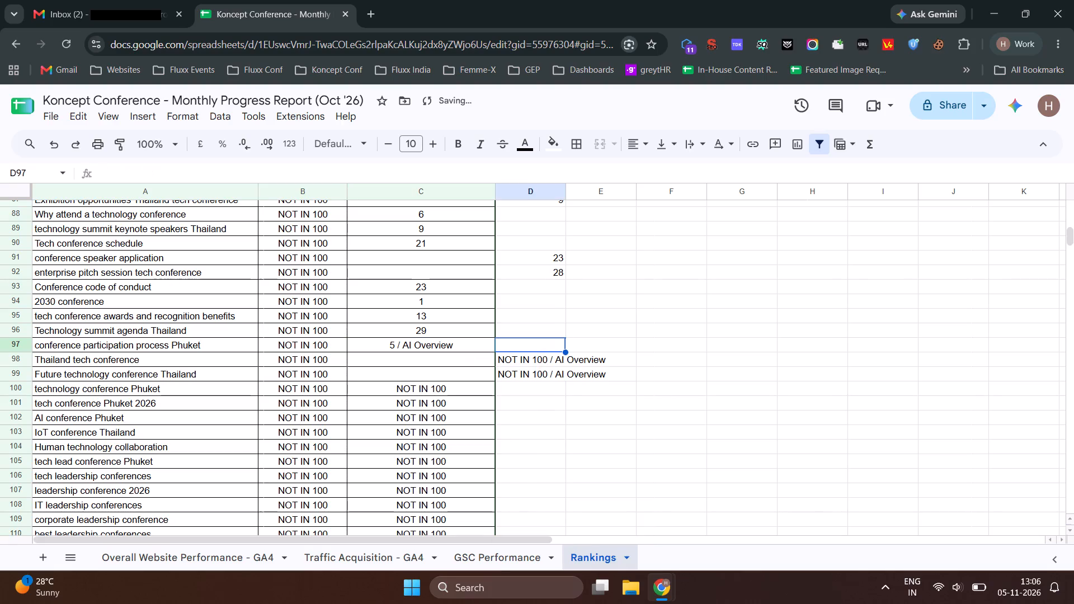
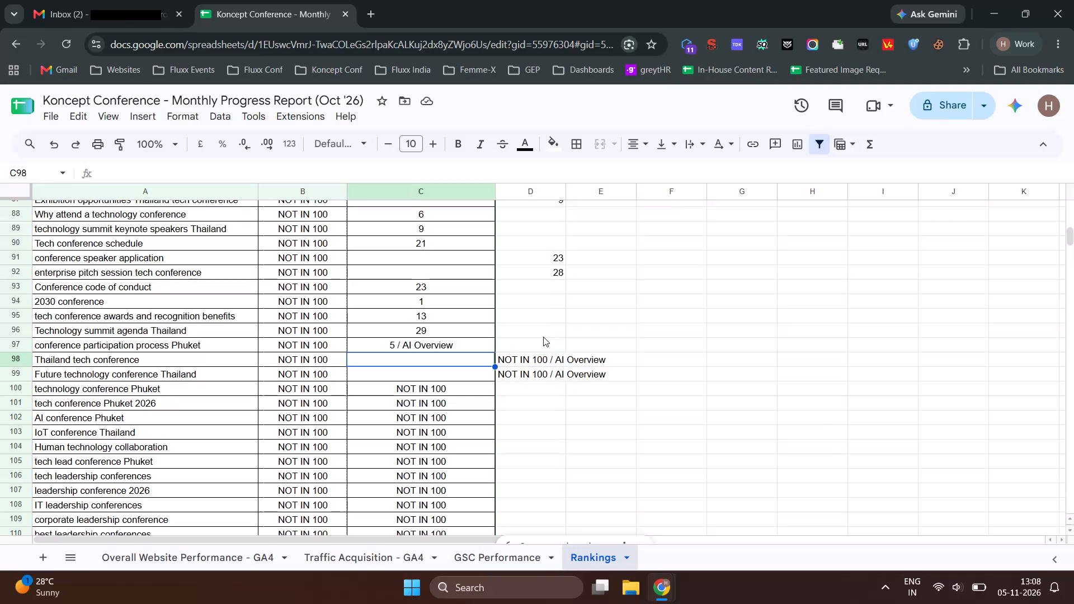
Copy the keyword Thailand tech conference from the Rankings sheet and search Google for it in the incognito window.
key(Left)
key(Left)
key(Left)
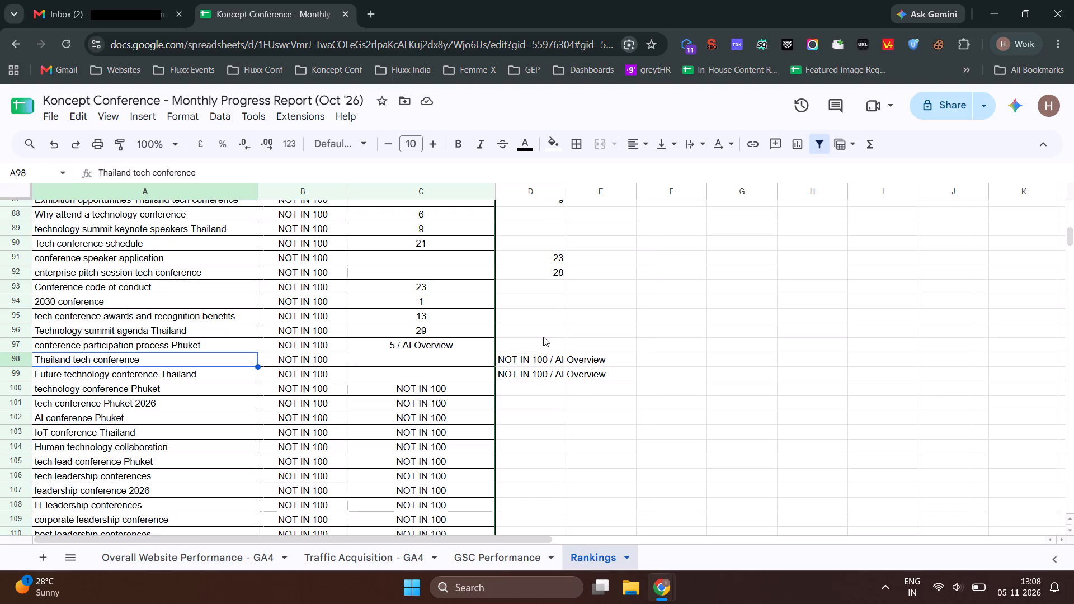
key(ctrl+c)
key(alt+Tab)
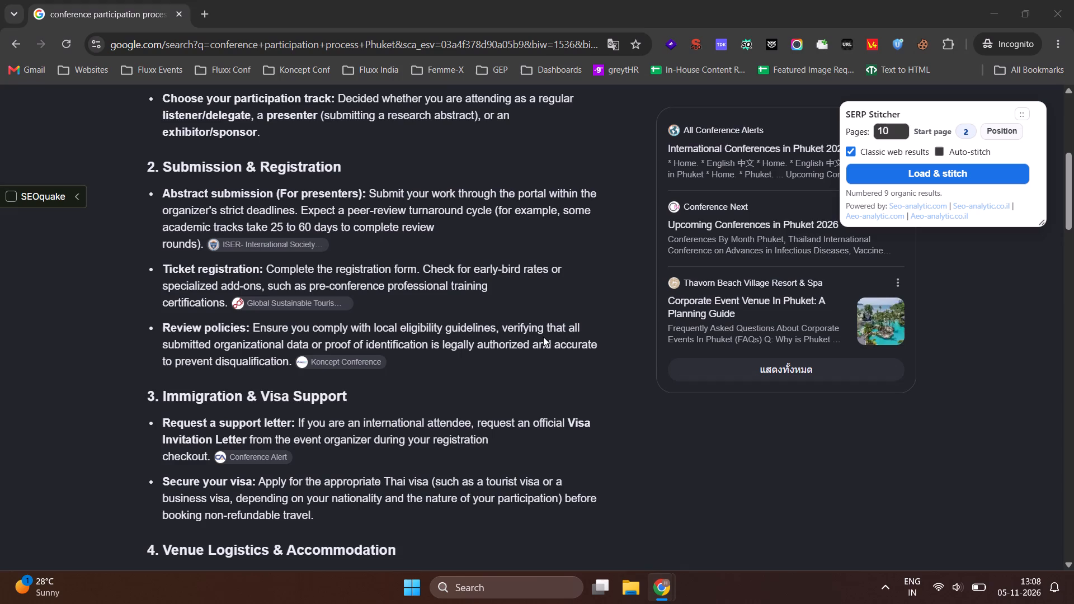
scroll(534, 240, up, 11)
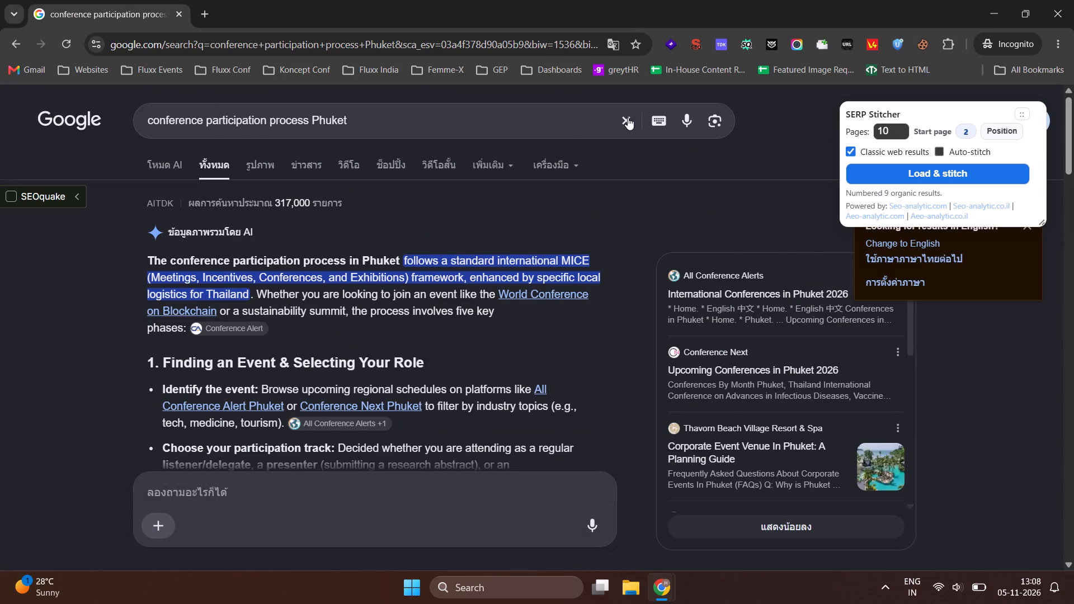
click(628, 117)
click(593, 122)
key(ctrl+v)
key(Return)
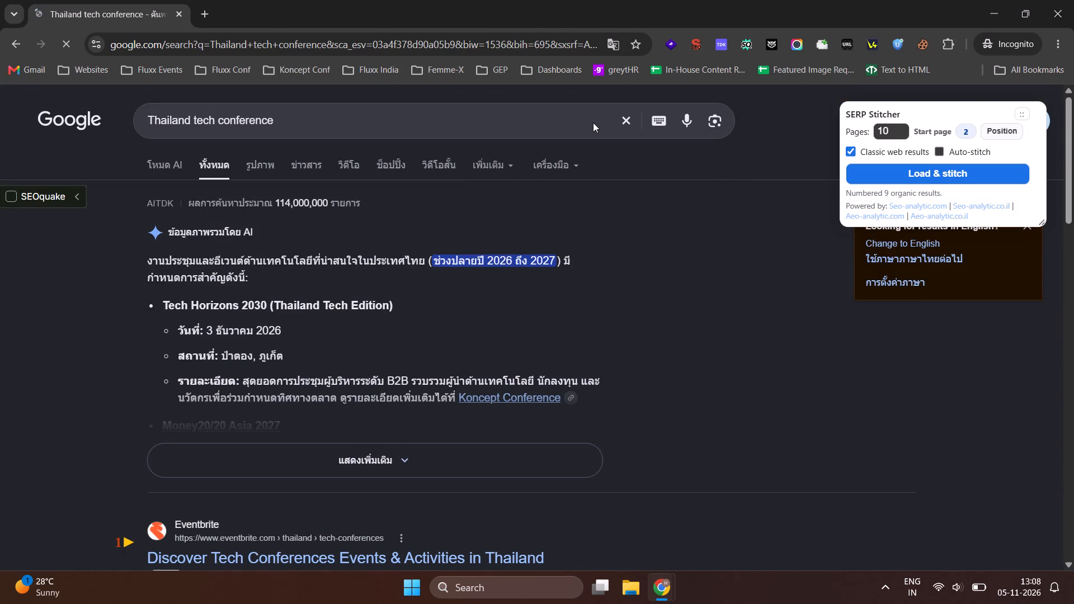
Expand the AI Overview for Thailand tech conference and examine it and results page 1 for Koncept Conference.
click(437, 456)
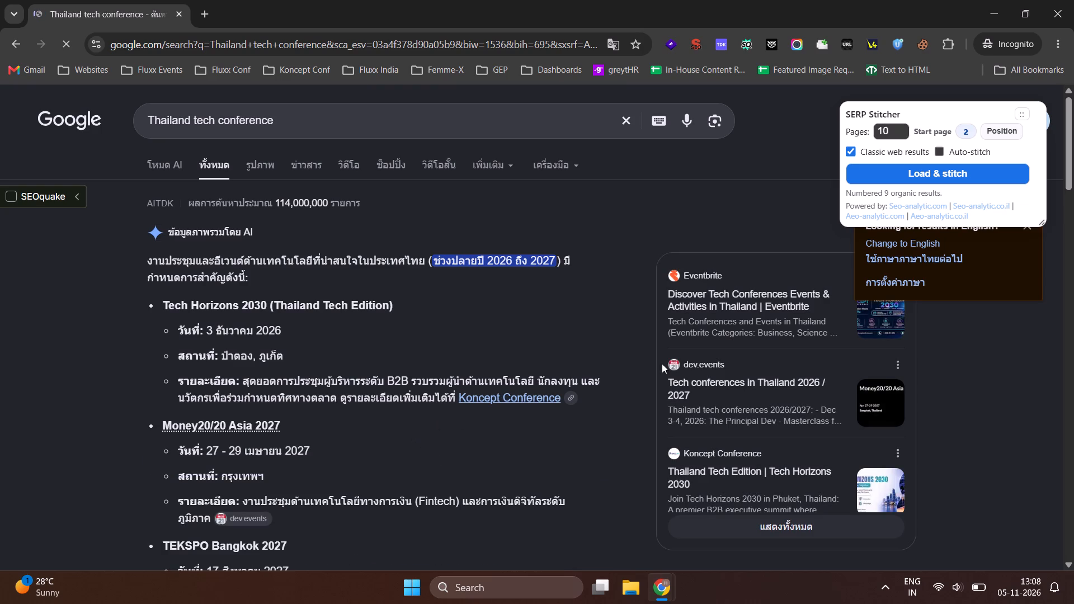
scroll(563, 442, down, 14)
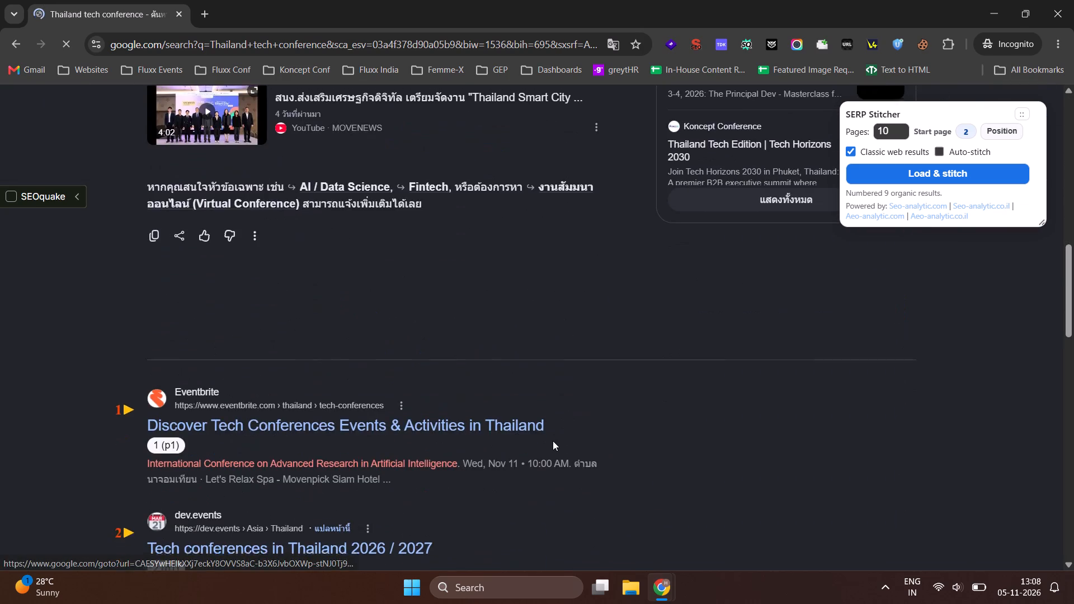
scroll(553, 441, down, 12)
Copy 8 / AI Overview from the International tech conference row into the Thailand tech conference row's column C without formatting, and clear its column D.
key(alt+Tab)
key(Right)
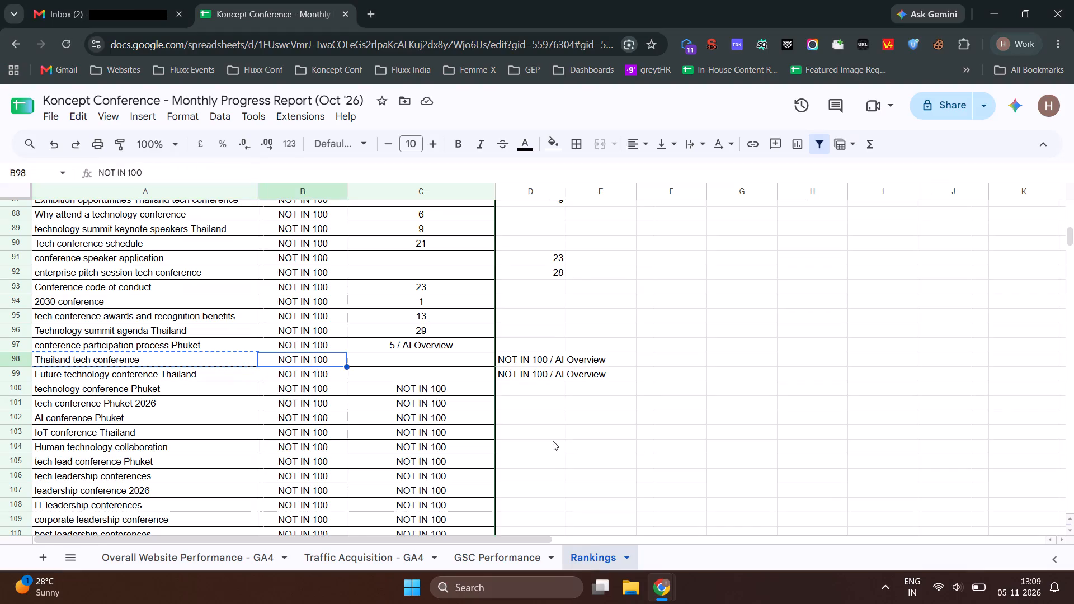
key(Right)
key(Right)
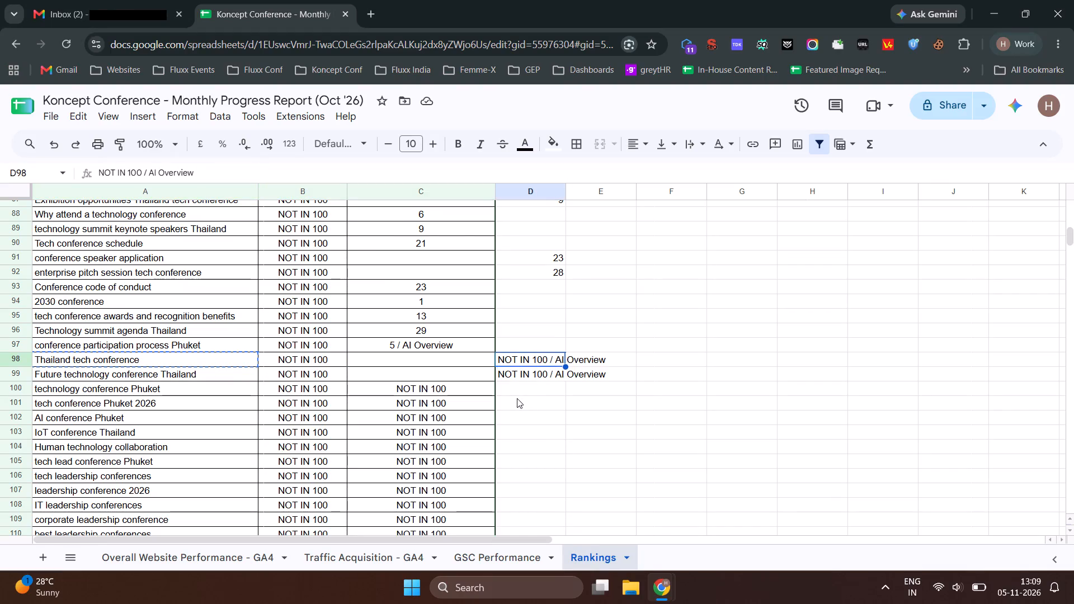
scroll(516, 398, up, 2)
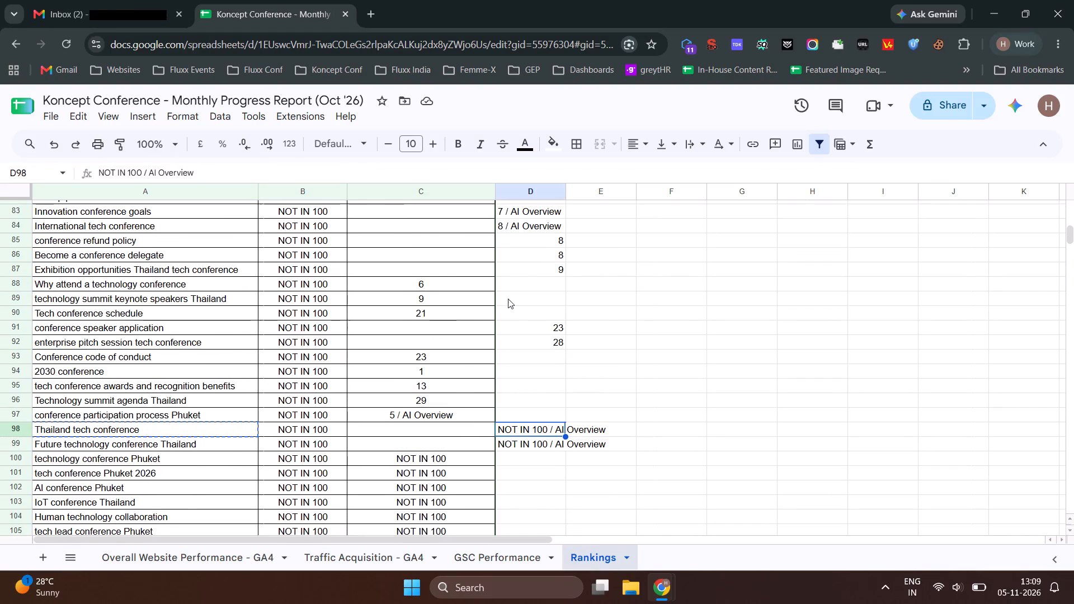
click(508, 299)
key(ctrl+c)
click(455, 502)
key(ctrl+shift+v)
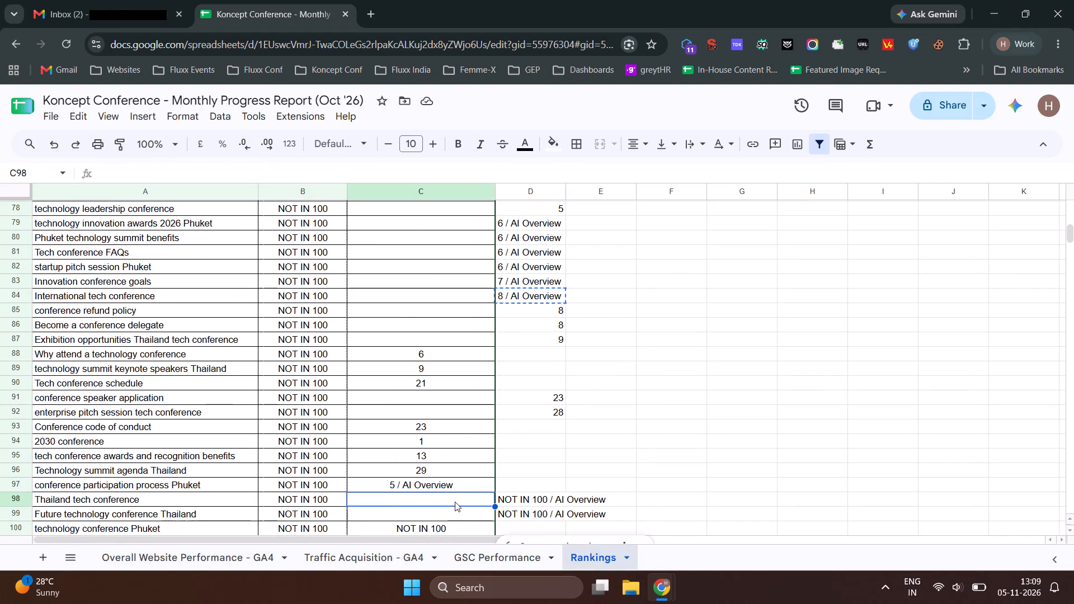
key(Right)
key(Delete)
Copy the keyword Future technology conference Thailand from the Rankings sheet and search Google for it in the incognito window.
key(Down)
key(Left)
key(Left)
key(Left)
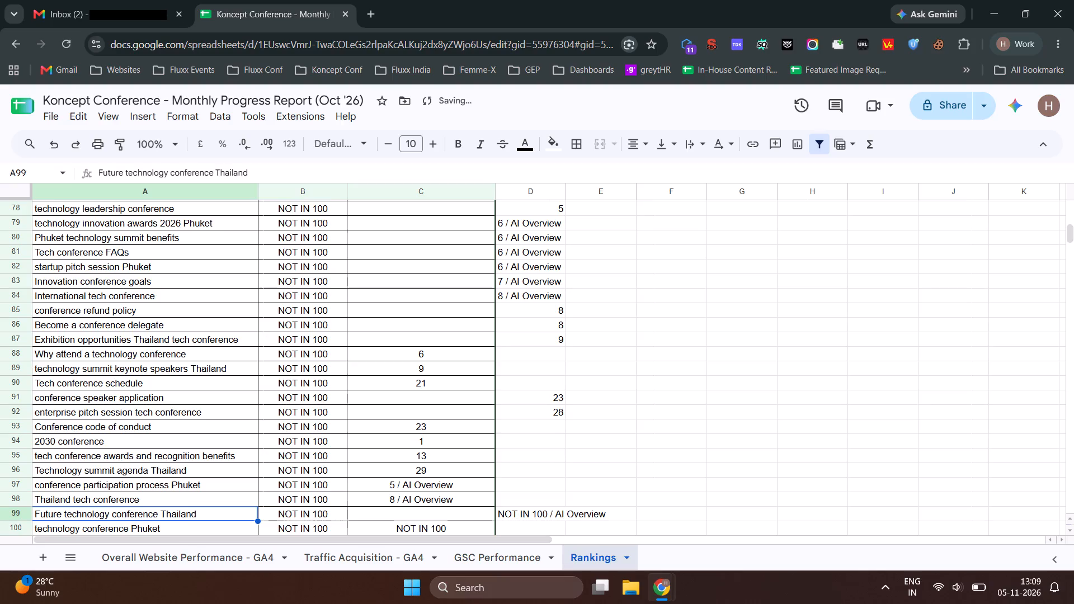
key(Left)
key(ctrl+c)
key(alt+Tab)
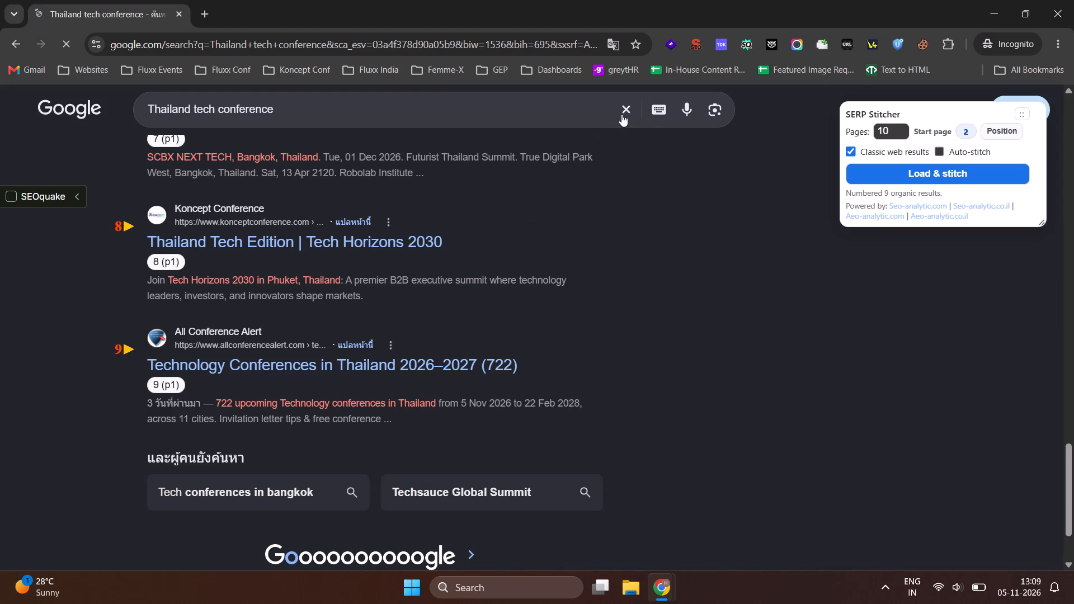
click(624, 111)
key(ctrl+v)
key(ctrl+Return)
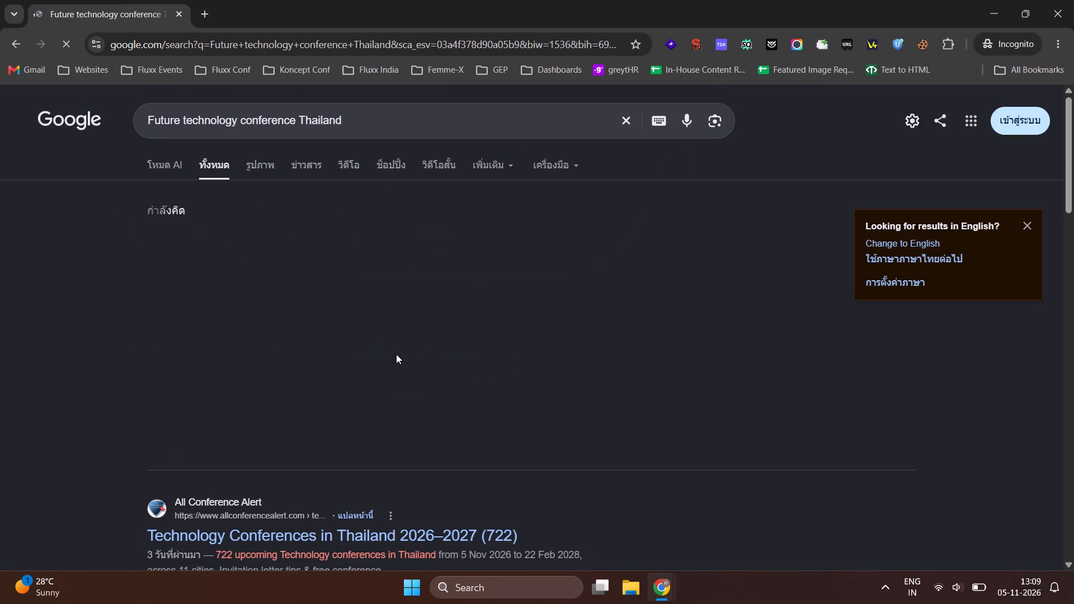
Examine the AI Overview and results page 1 for Future technology conference Thailand to find Koncept Conference's position.
click(410, 468)
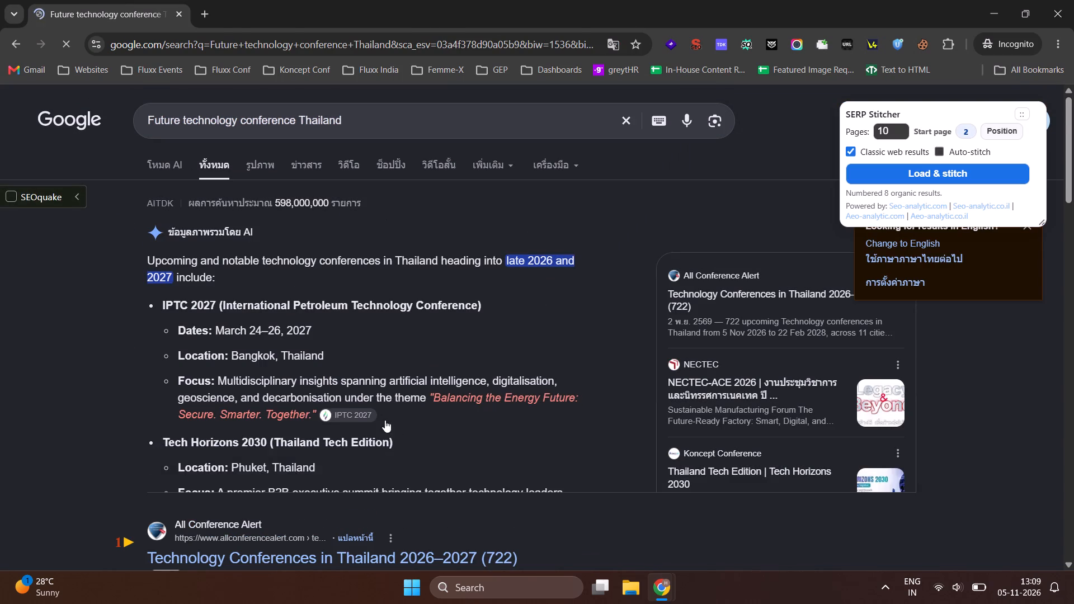
scroll(384, 407, down, 2)
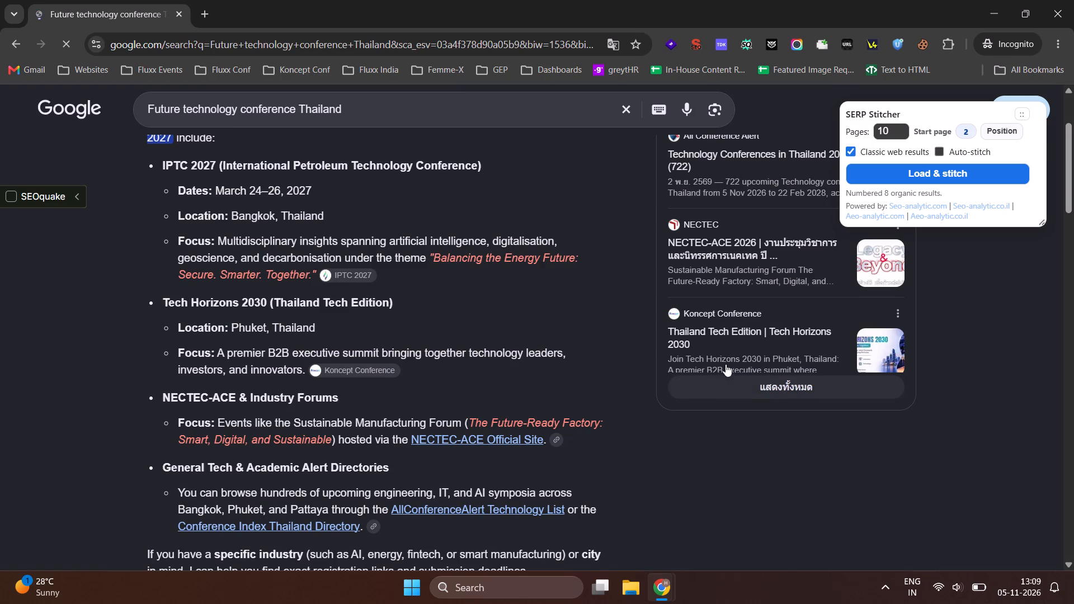
scroll(448, 416, down, 11)
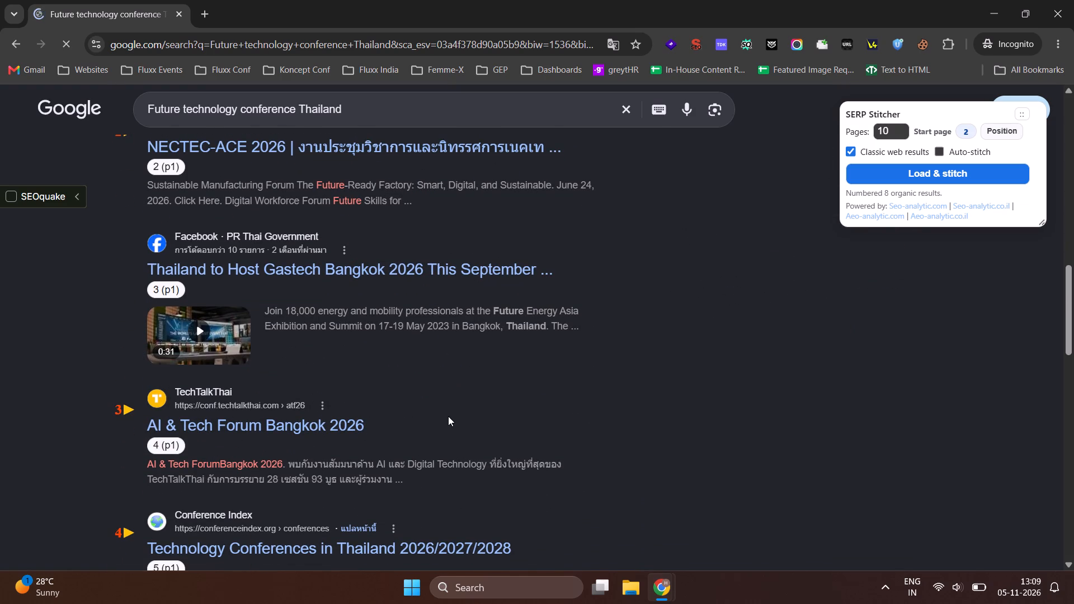
scroll(448, 416, down, 6)
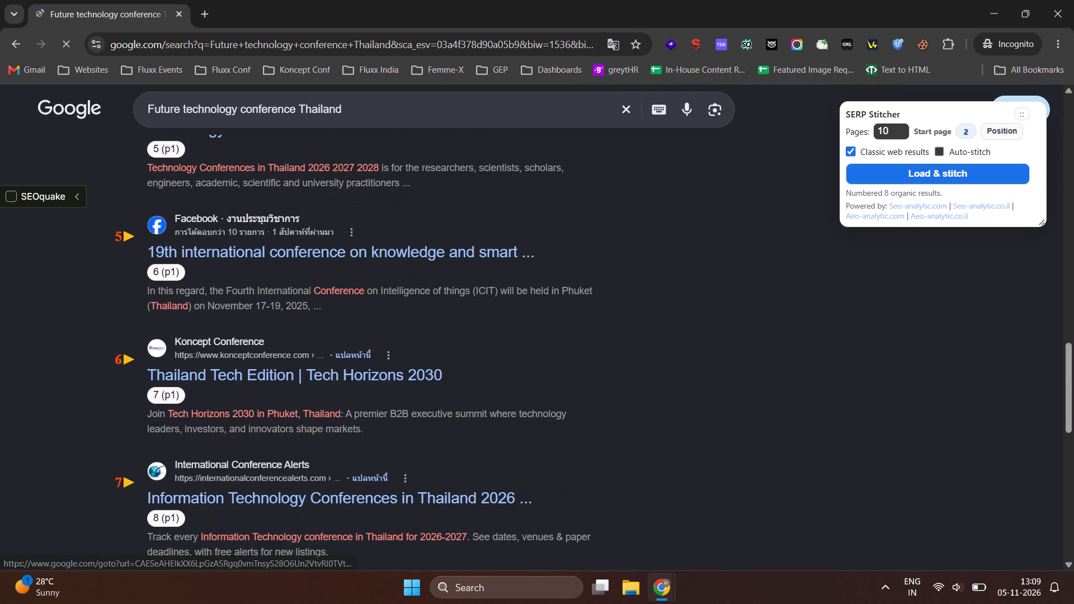
scroll(448, 416, up, 16)
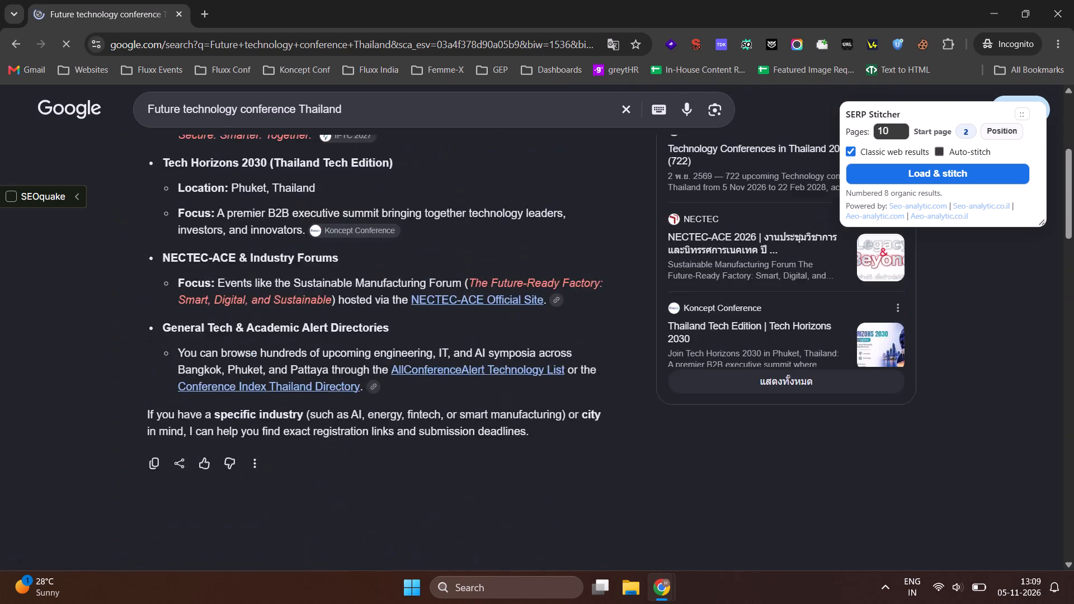
scroll(448, 416, up, 8)
scroll(448, 416, down, 11)
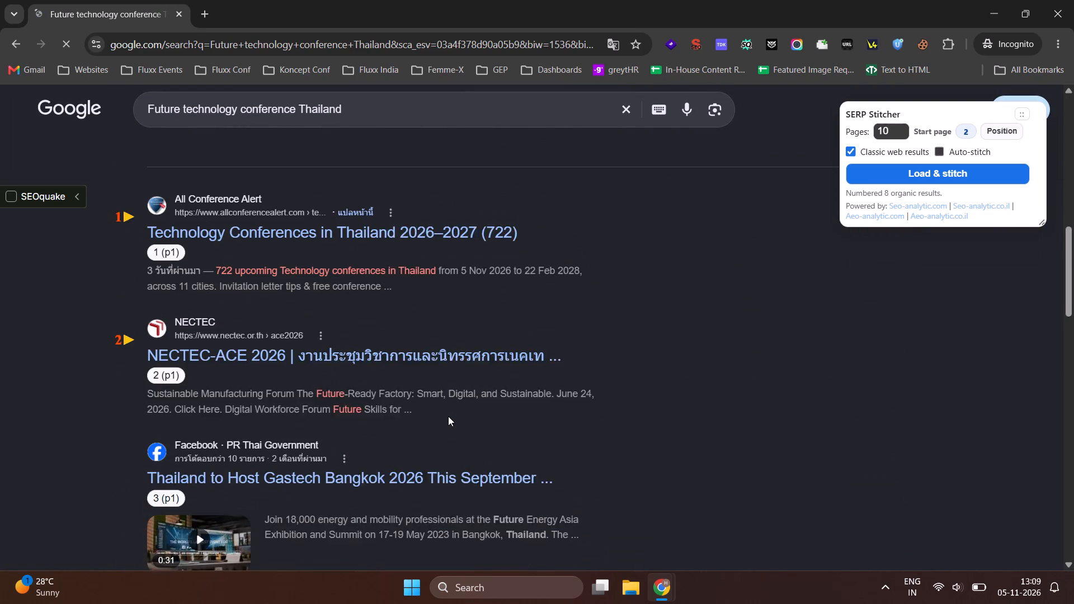
scroll(448, 416, down, 8)
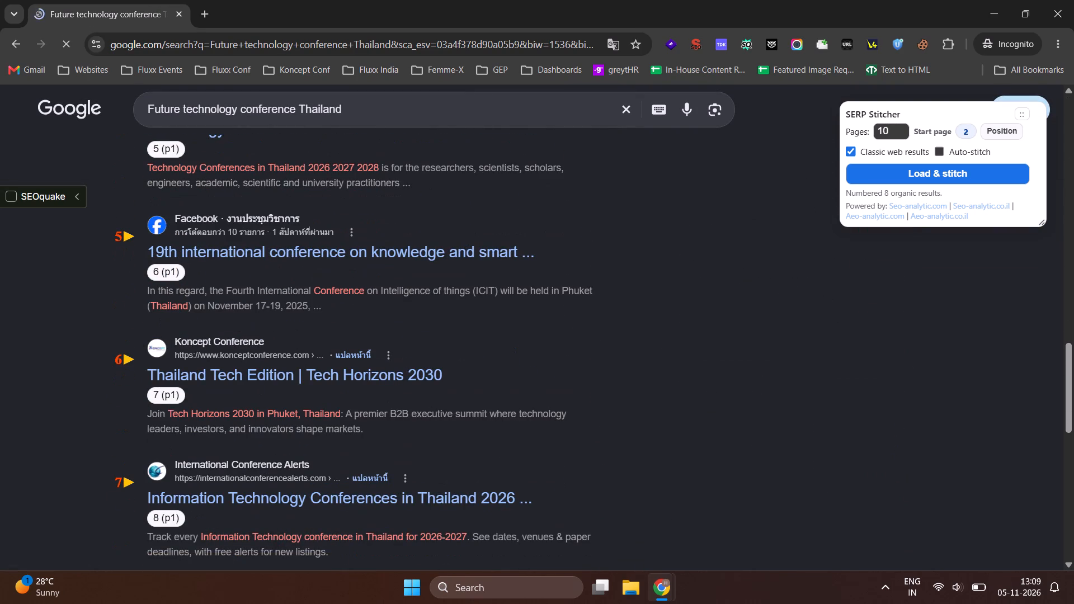
Enter 9 / AI Overview in the Future technology conference Thailand row's column C, reusing the entry above, and clear that row's column D.
key(alt+Tab)
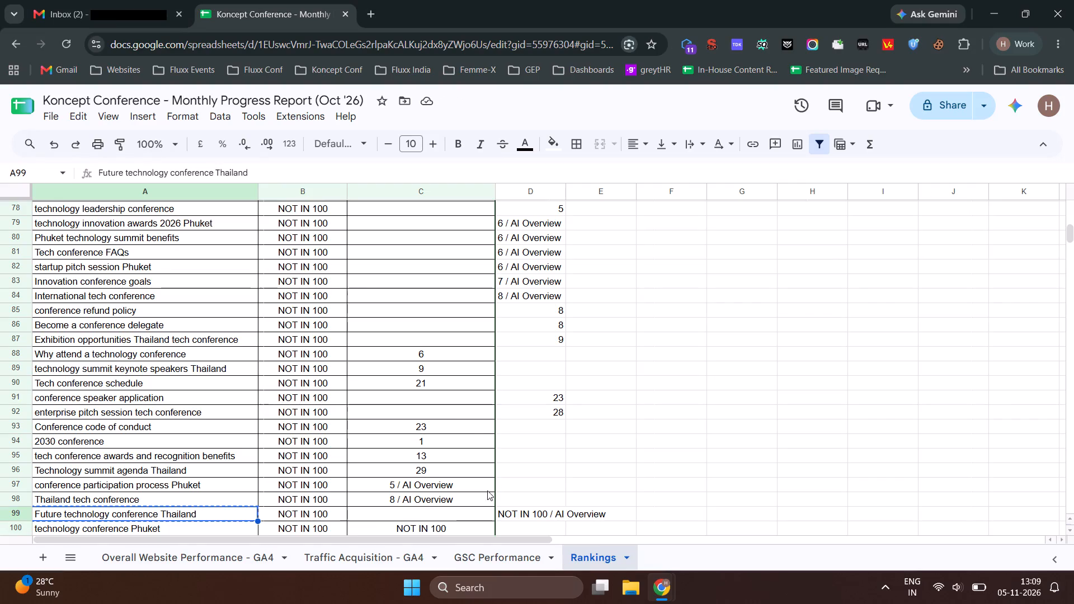
click(439, 502)
key(ctrl+c)
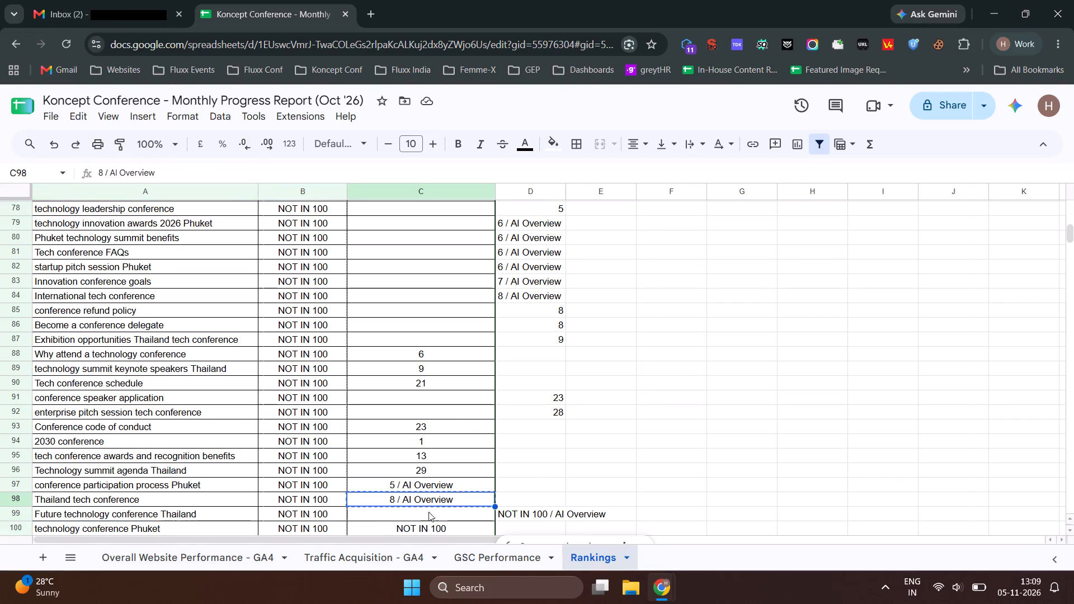
click(425, 516)
key(ctrl+v)
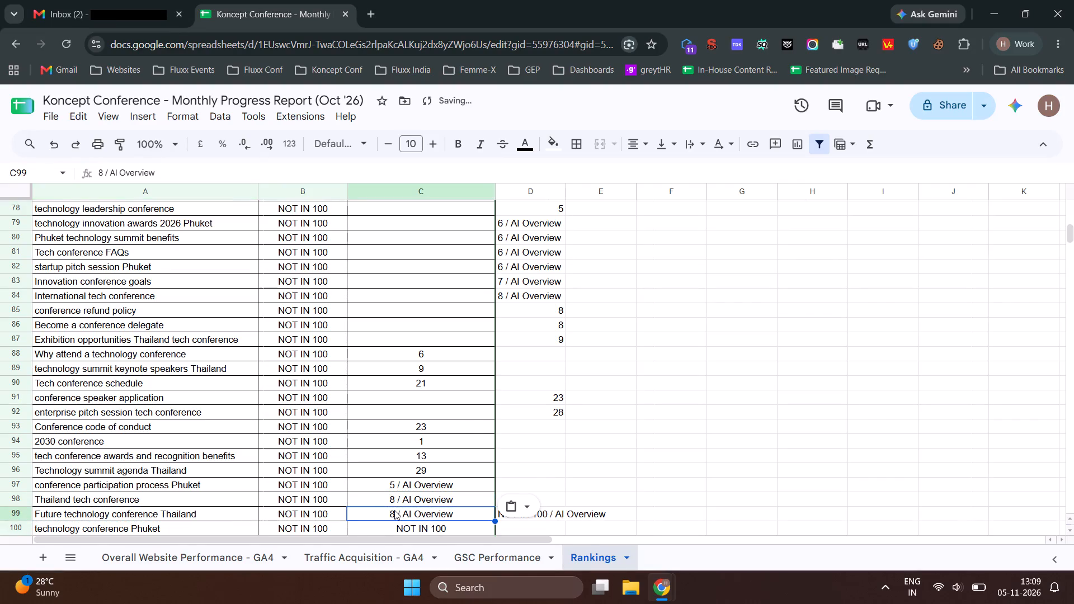
triple_click(394, 510)
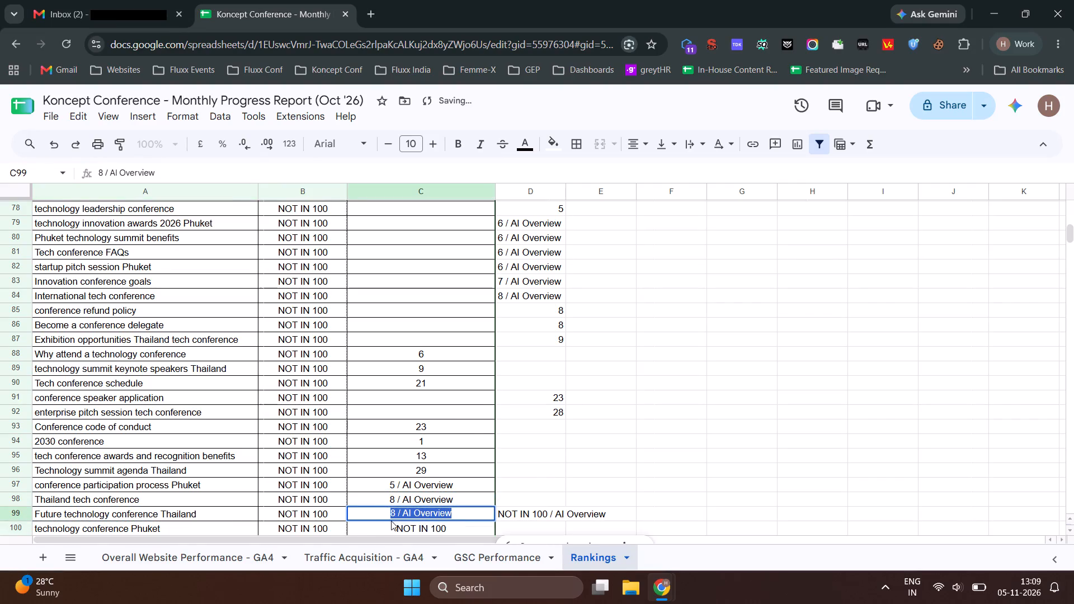
click(395, 513)
key(BackSpace)
key(9)
key(Return)
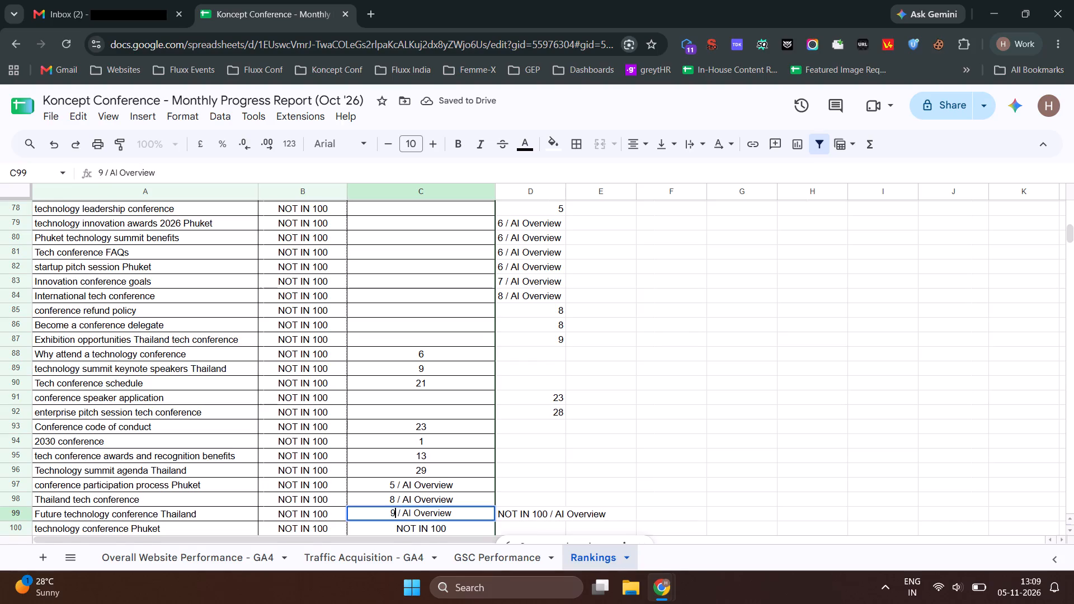
key(Up)
key(Right)
key(Delete)
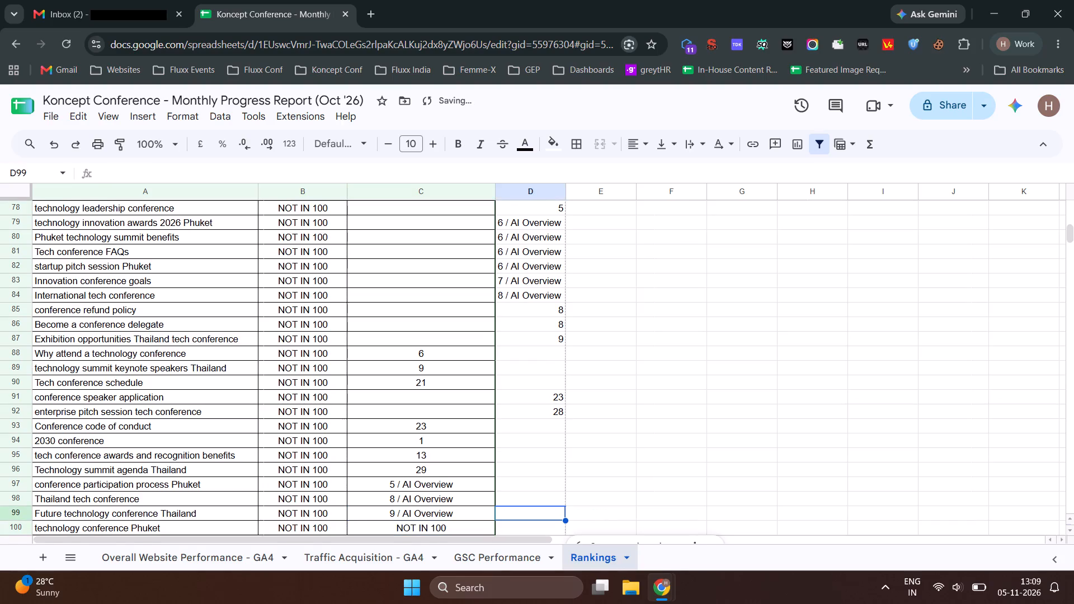
Copy the keyword technology conference Phuket from the Rankings sheet and search Google for it in the incognito window.
key(Down)
key(Left)
key(Left)
key(Left)
key(Left)
key(ctrl+c)
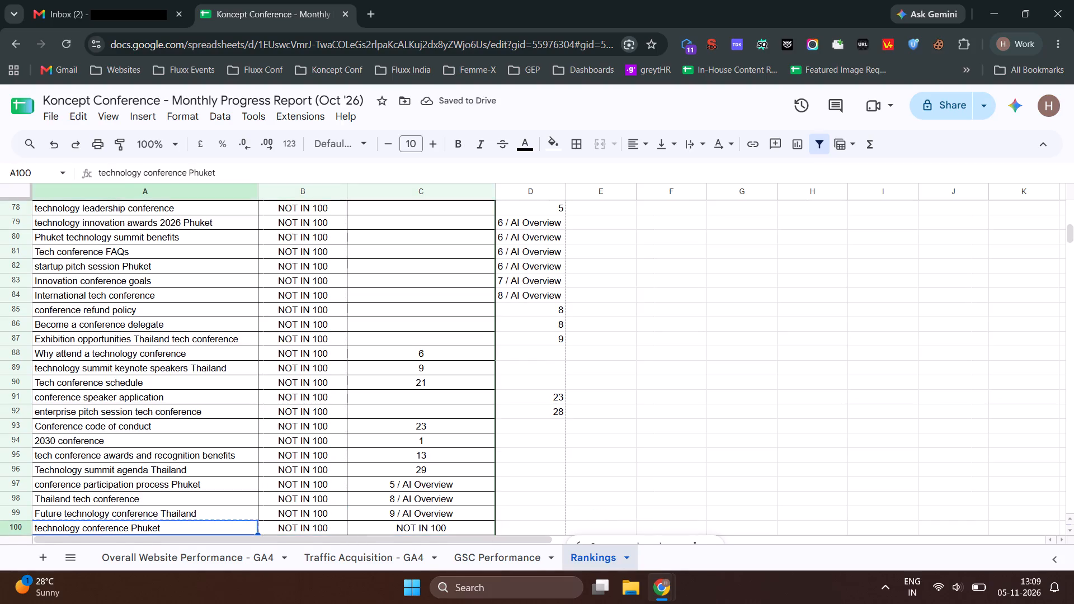
key(alt+Tab)
click(631, 115)
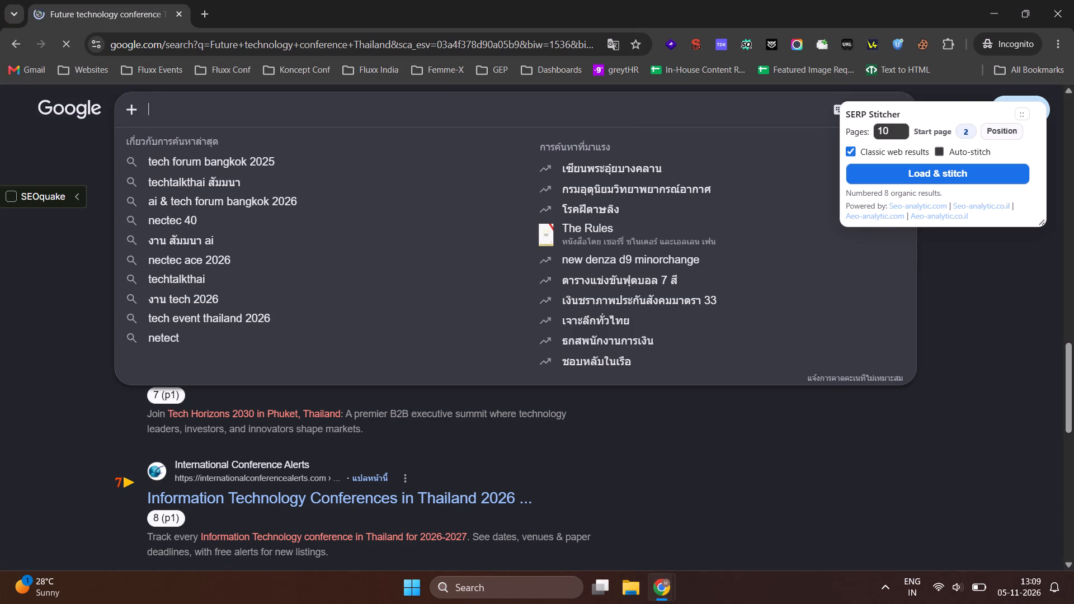
key(ctrl+v)
key(Return)
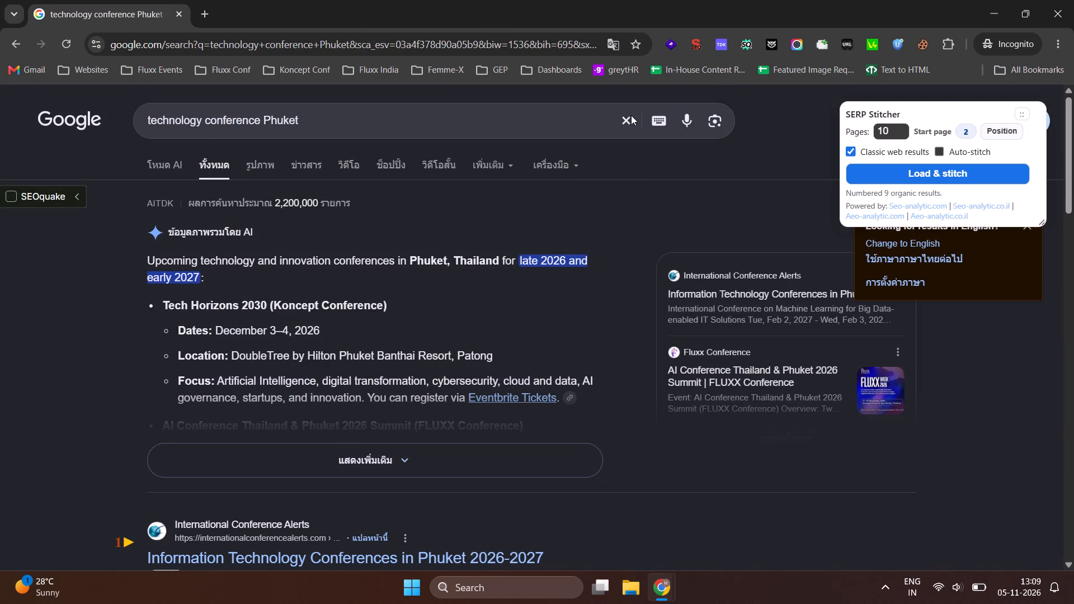
Expand the AI Overview for technology conference Phuket and examine its text and source list for Koncept Conference.
click(521, 466)
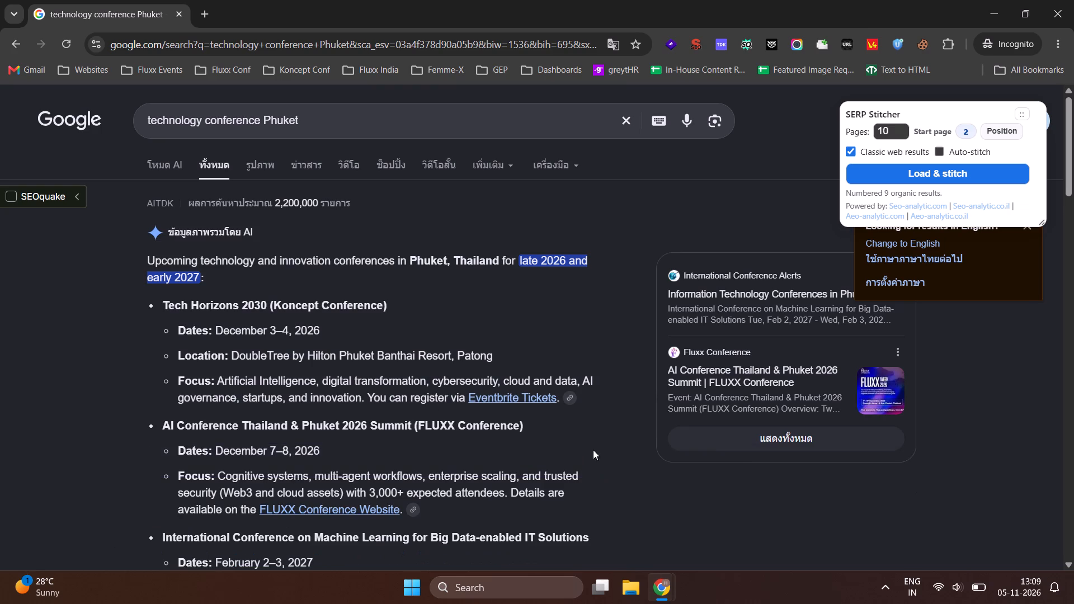
click(739, 444)
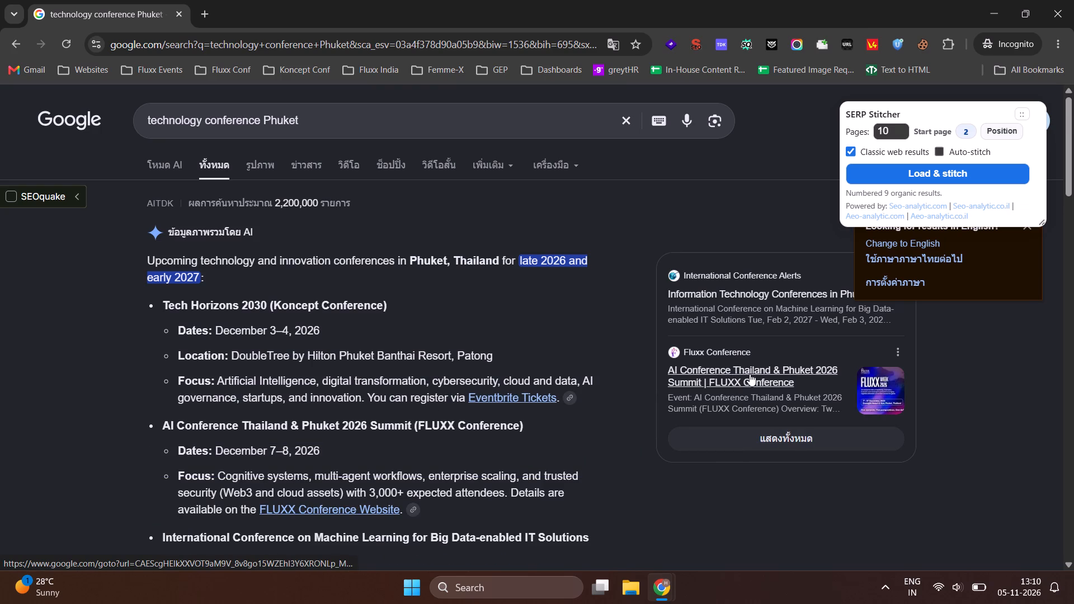
scroll(750, 374, down, 2)
scroll(747, 376, up, 3)
click(768, 441)
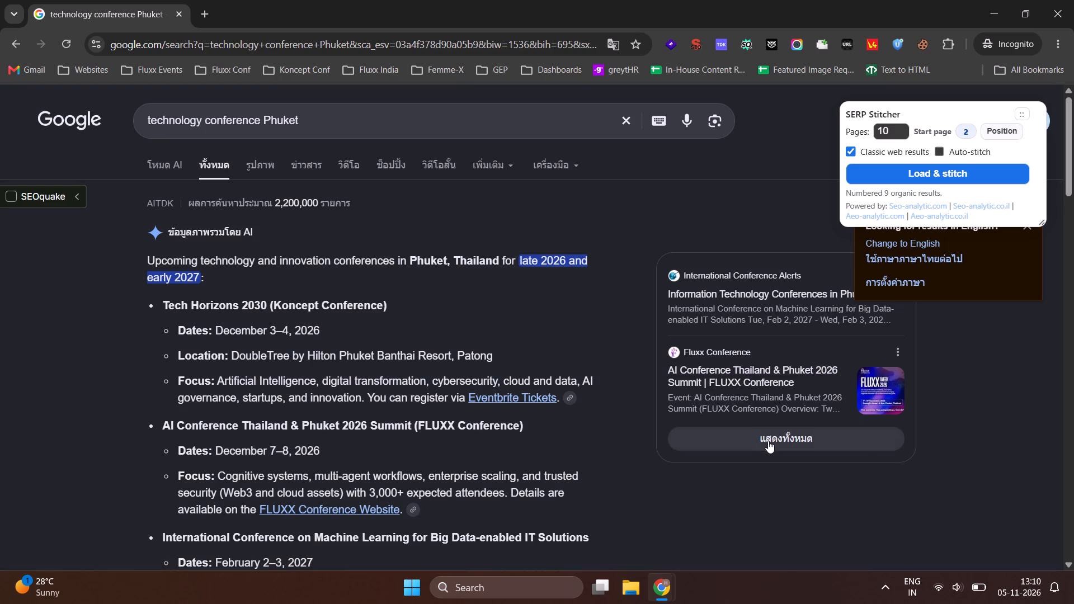
scroll(698, 334, down, 2)
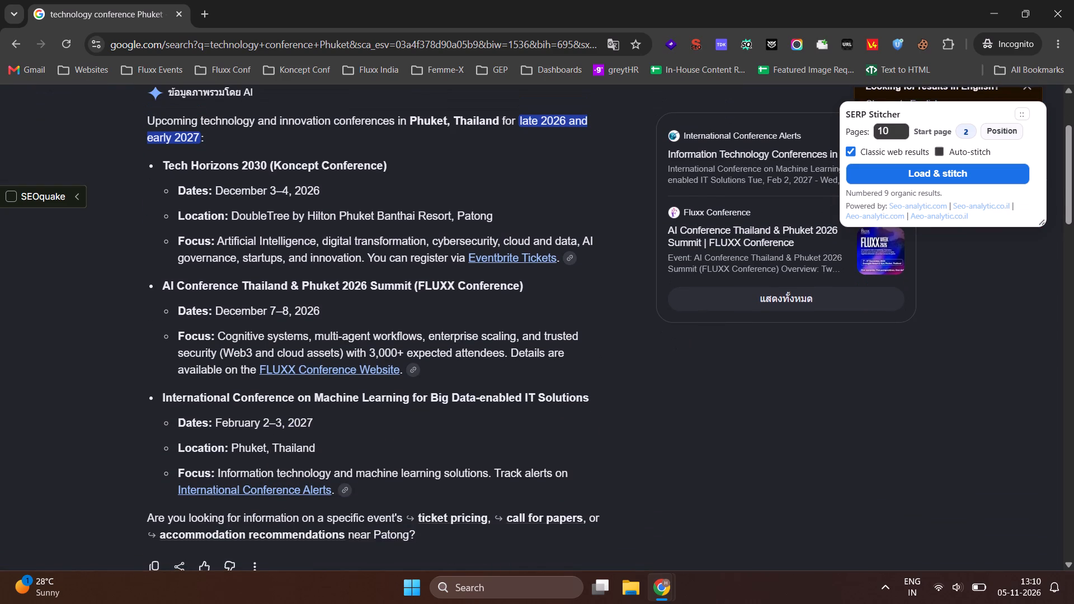
Examine the organic listings on results page 1 for technology conference Phuket to look for Koncept Conference's website.
scroll(331, 356, down, 5)
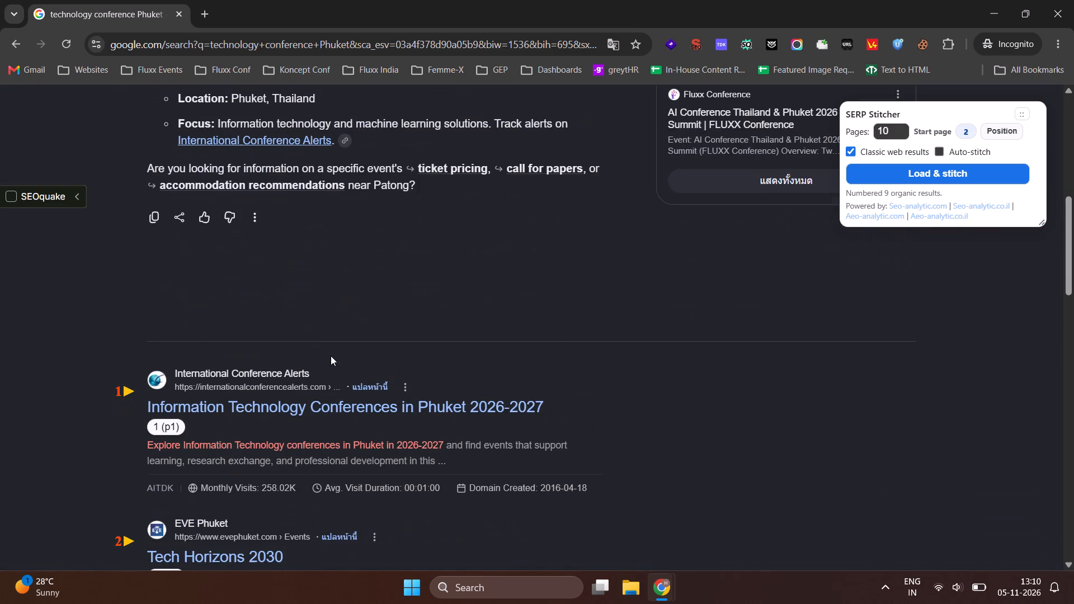
scroll(331, 356, down, 8)
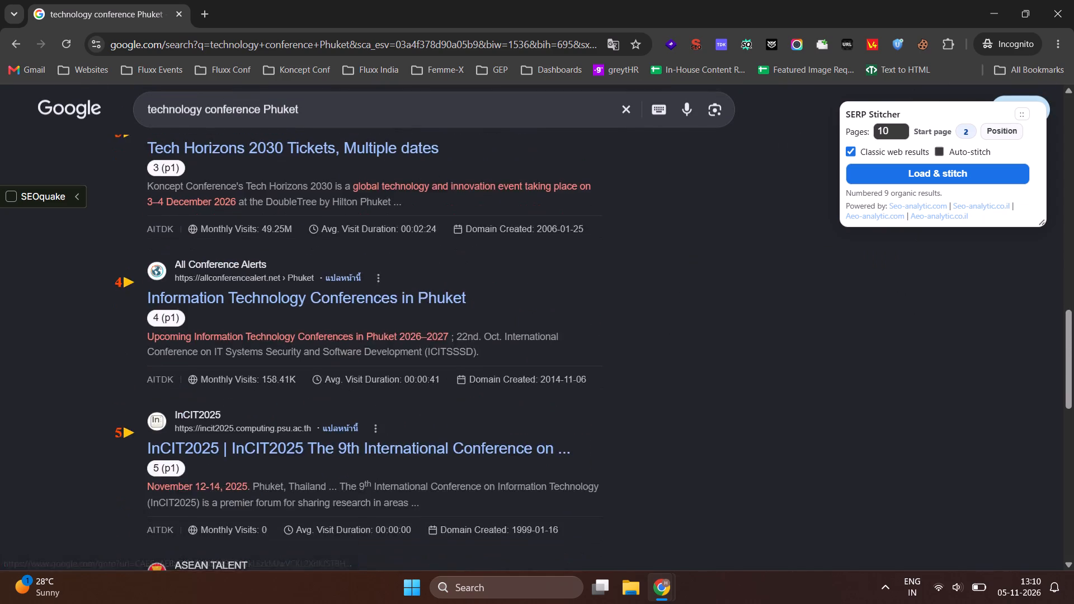
scroll(331, 356, down, 10)
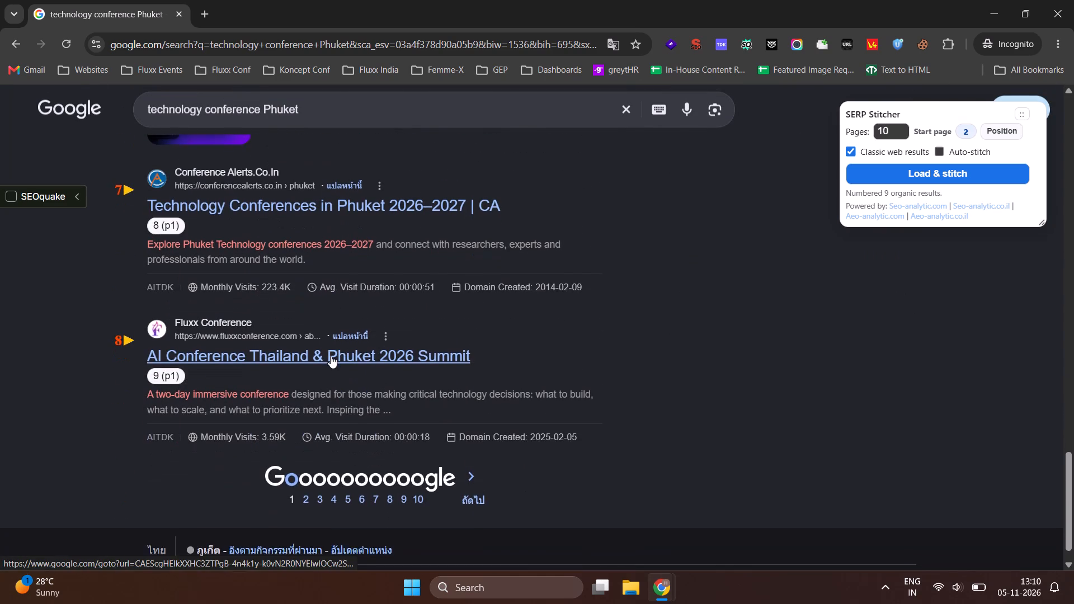
scroll(331, 356, down, 2)
scroll(647, 416, up, 5)
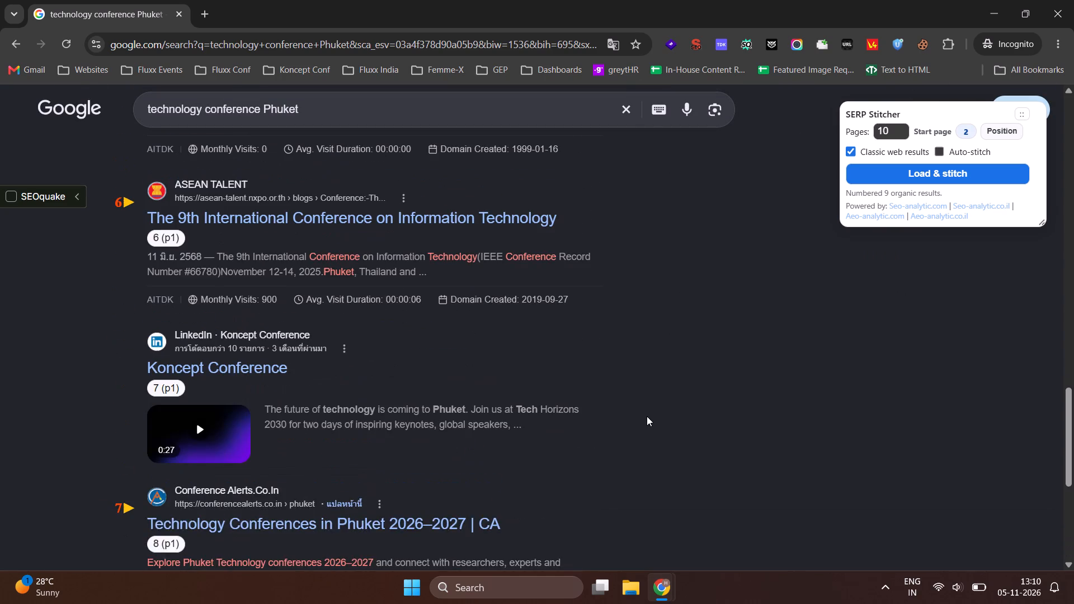
scroll(643, 416, down, 6)
scroll(642, 417, up, 17)
scroll(635, 416, up, 5)
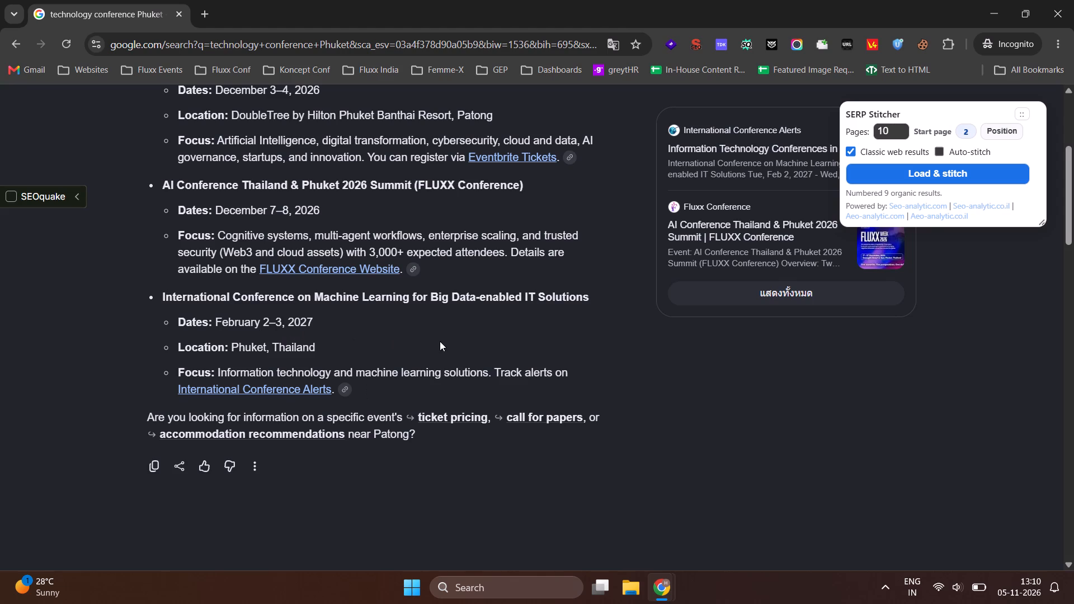
Recheck the AI Overview for technology conference Phuket and try to show all of its cited sources.
scroll(440, 341, up, 3)
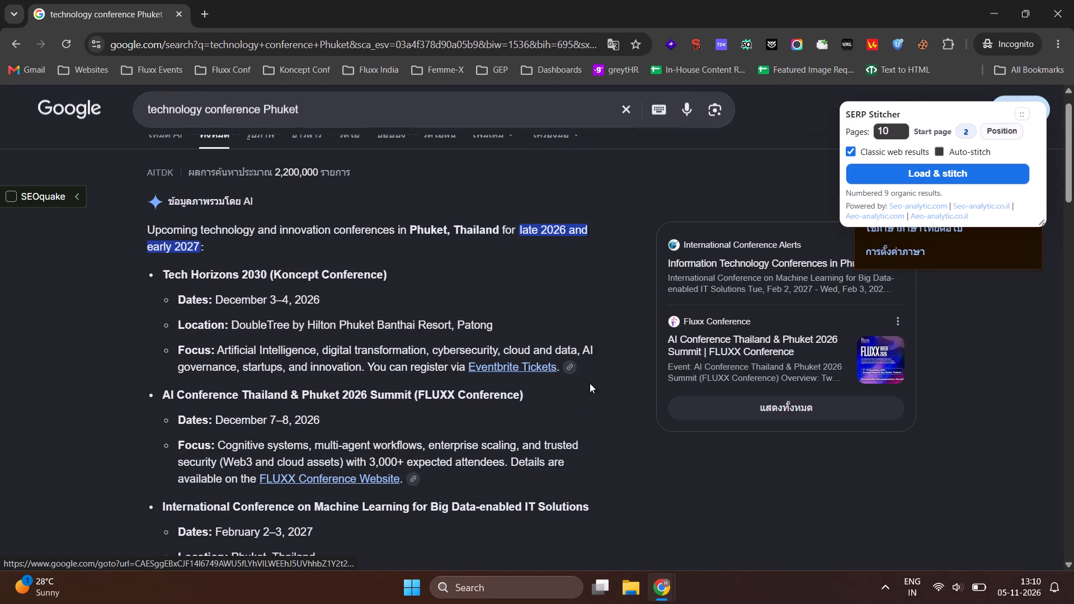
click(760, 409)
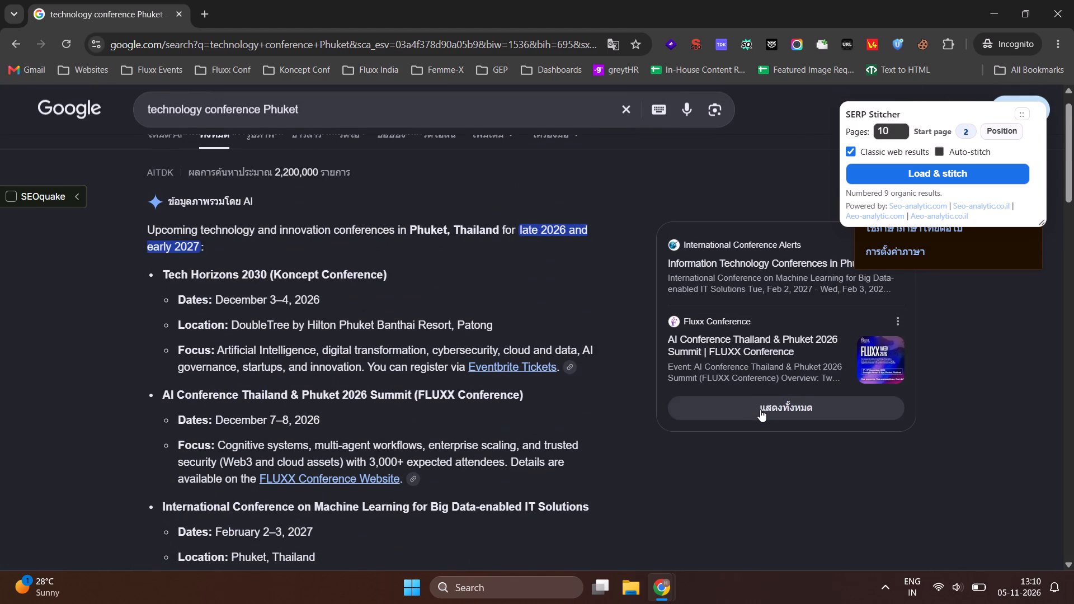
scroll(649, 348, down, 1)
click(751, 339)
scroll(629, 390, up, 5)
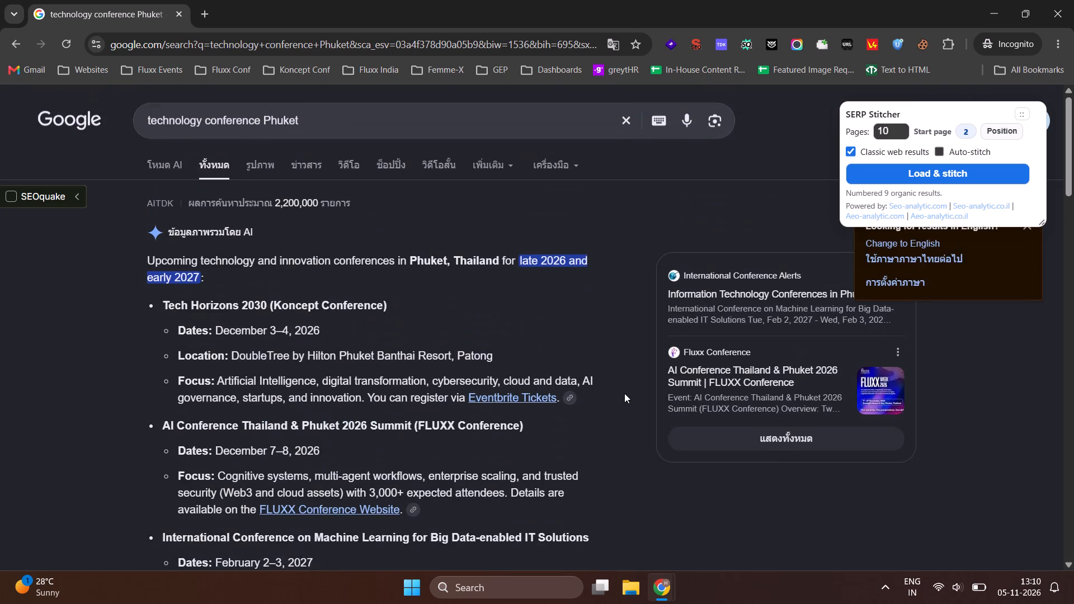
Open results page 2 for technology conference Phuket, look through its listings and search the page for konceptconference.com.
scroll(624, 393, down, 11)
scroll(624, 393, down, 12)
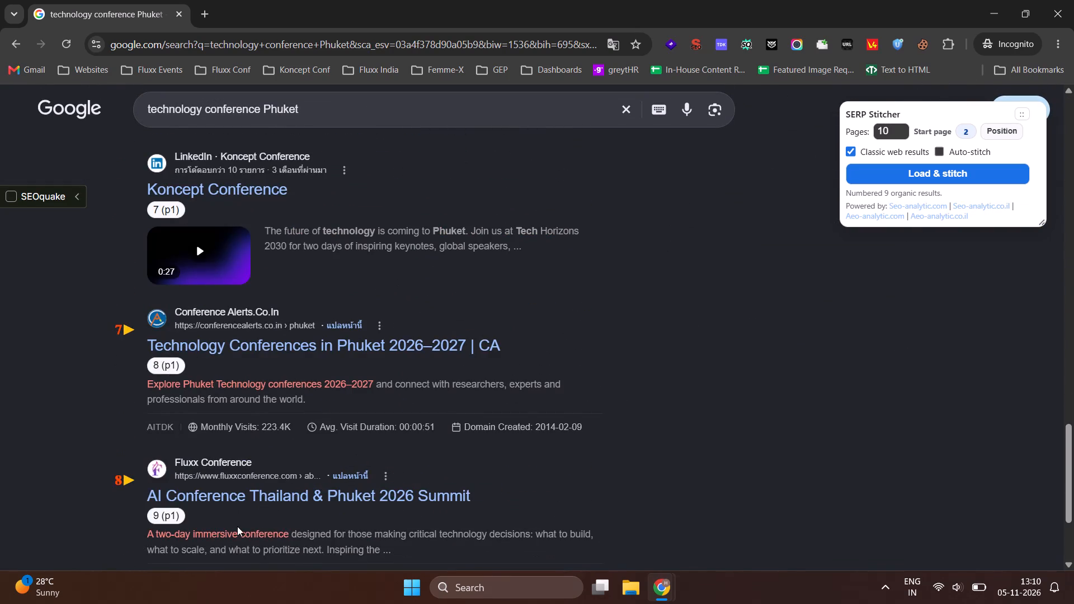
scroll(237, 522, down, 6)
click(305, 471)
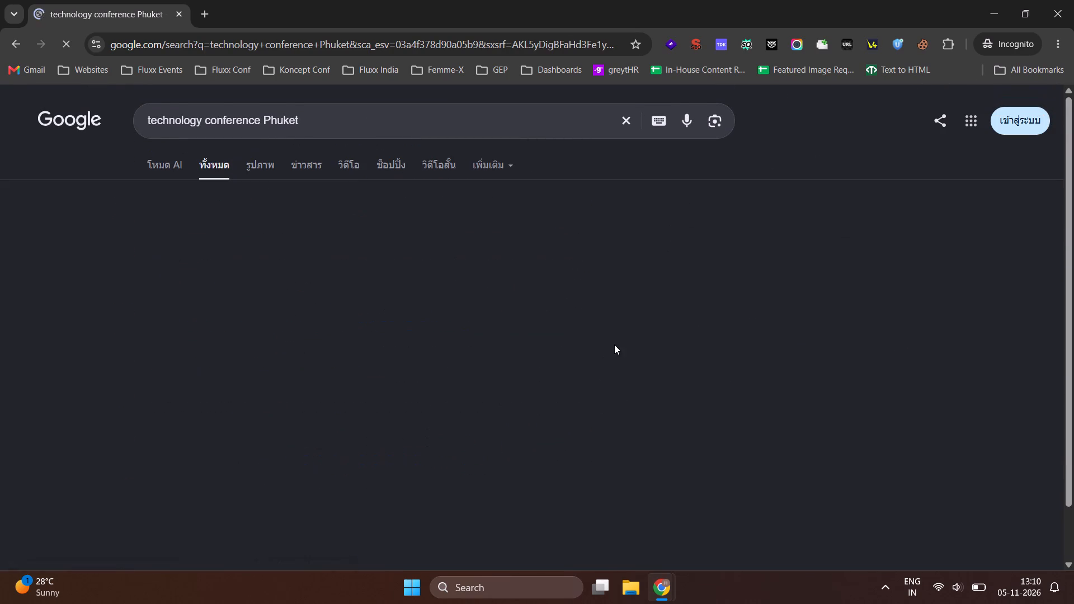
scroll(614, 345, down, 9)
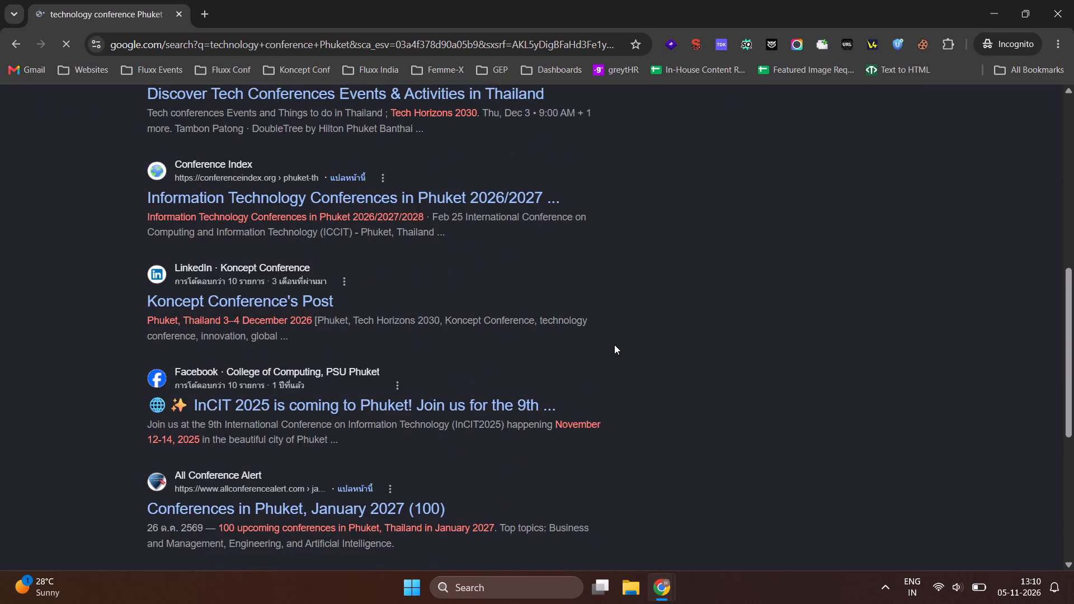
scroll(614, 345, down, 2)
scroll(614, 345, up, 3)
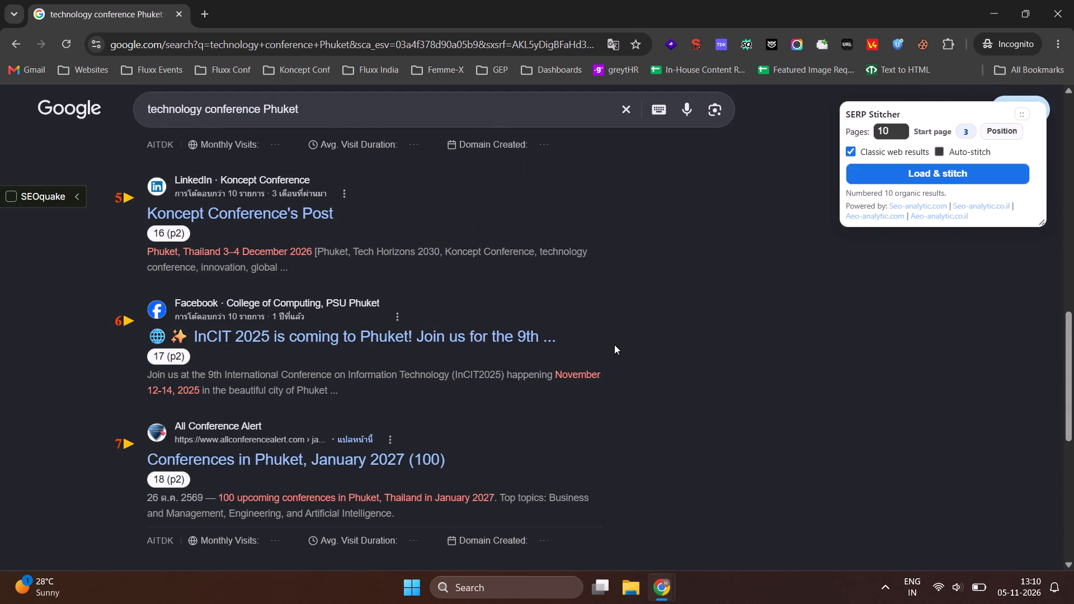
scroll(614, 345, down, 5)
key(ctrl+f)
key(Return)
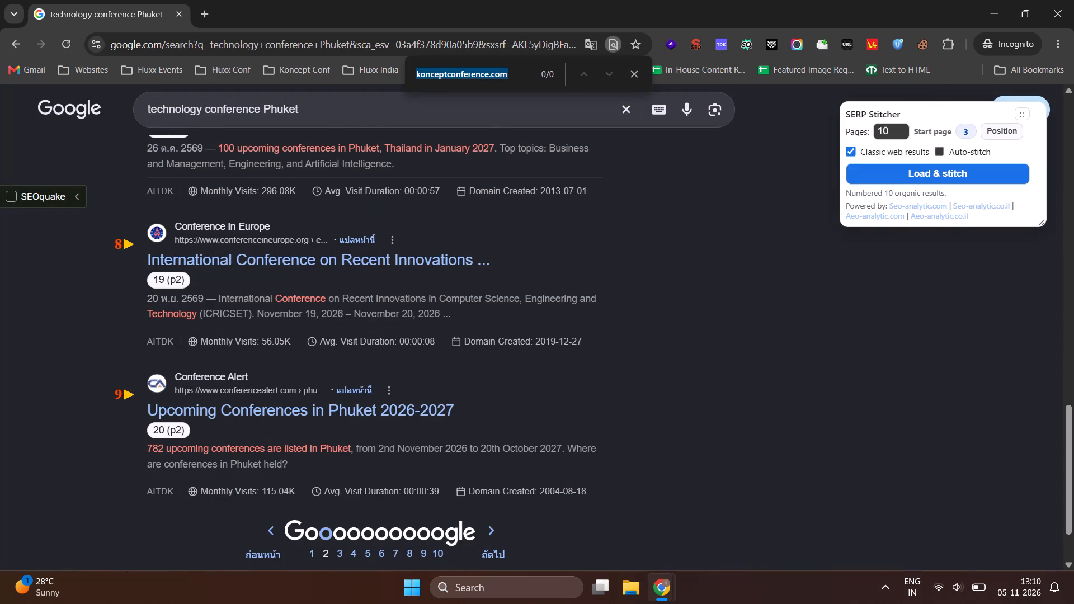
Open results page 3 for technology conference Phuket and search the page for konceptconference.com.
click(341, 553)
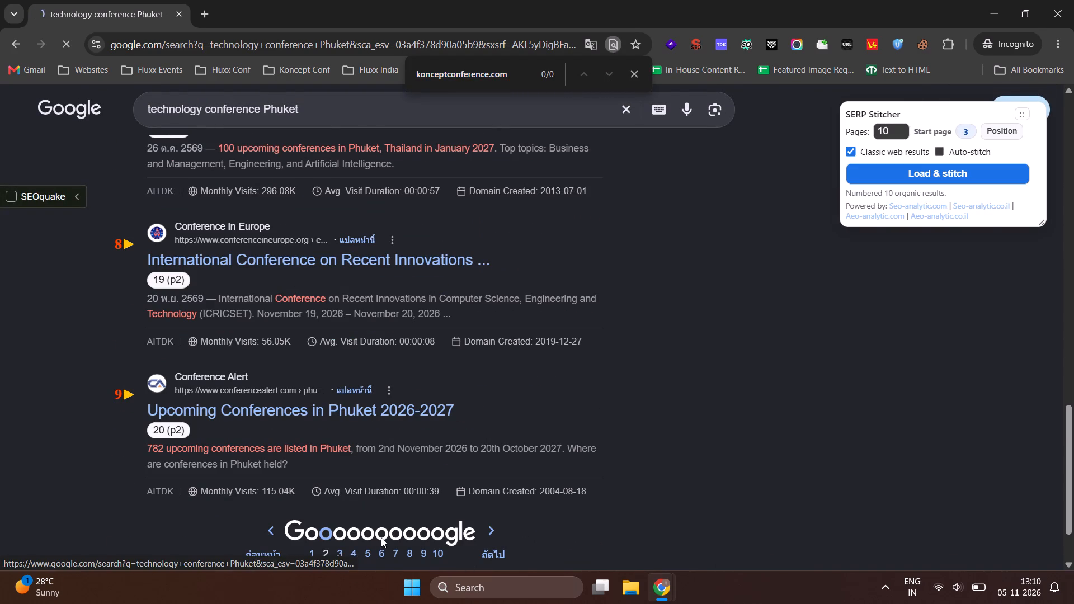
scroll(608, 375, down, 7)
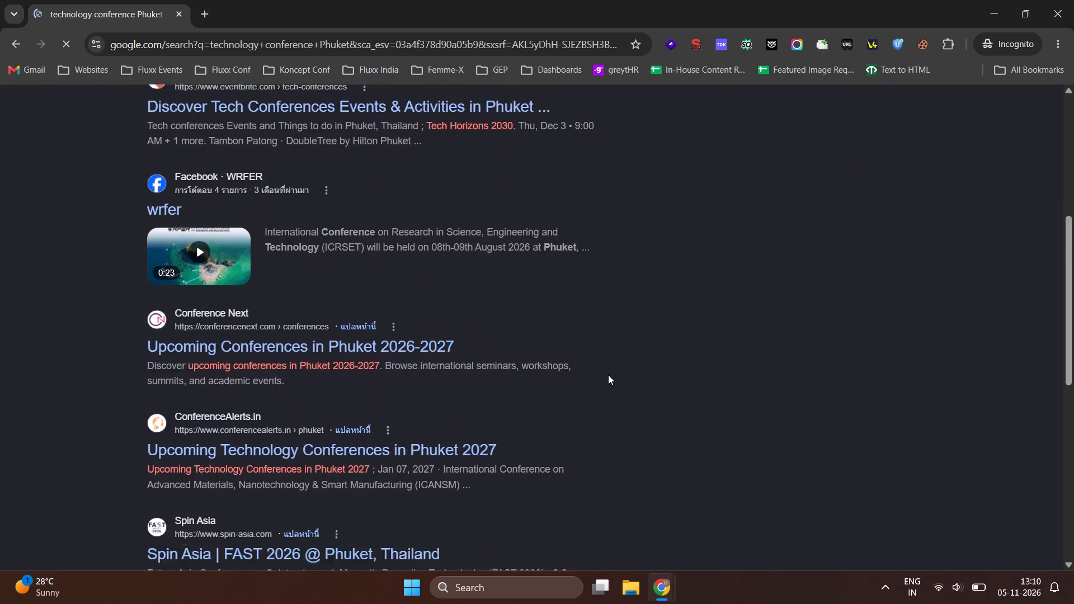
scroll(608, 375, down, 10)
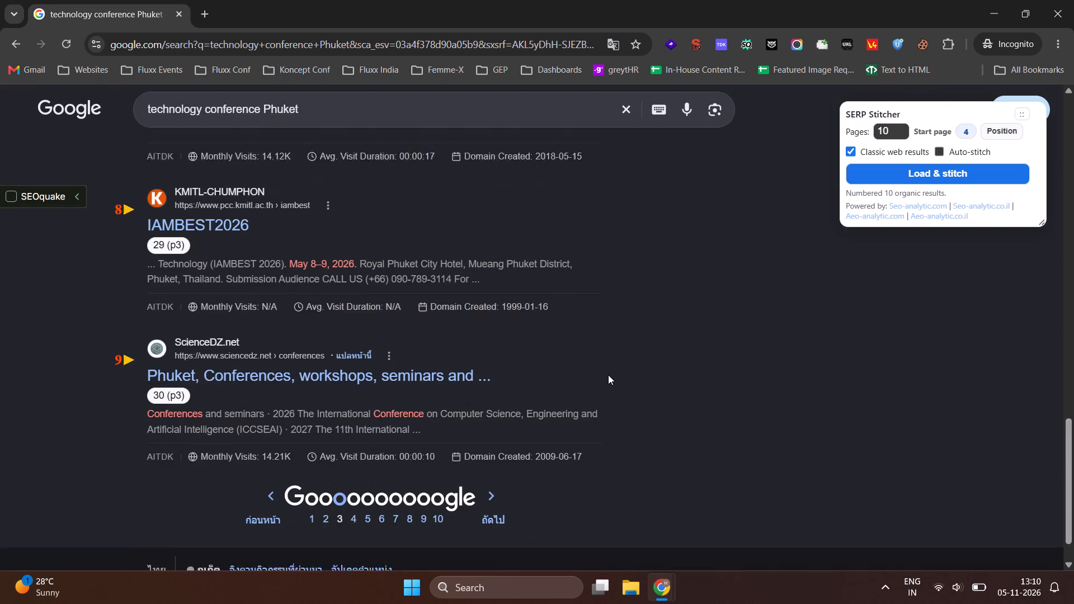
key(ctrl+f)
key(Return)
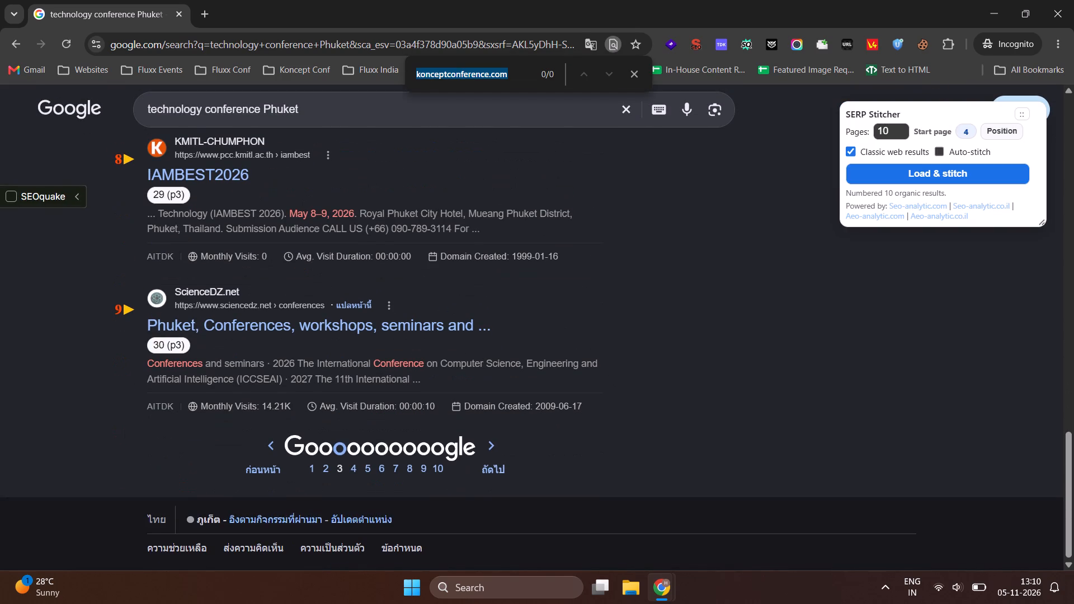
Open results page 4 for technology conference Phuket and search the page for konceptconference.com.
click(354, 470)
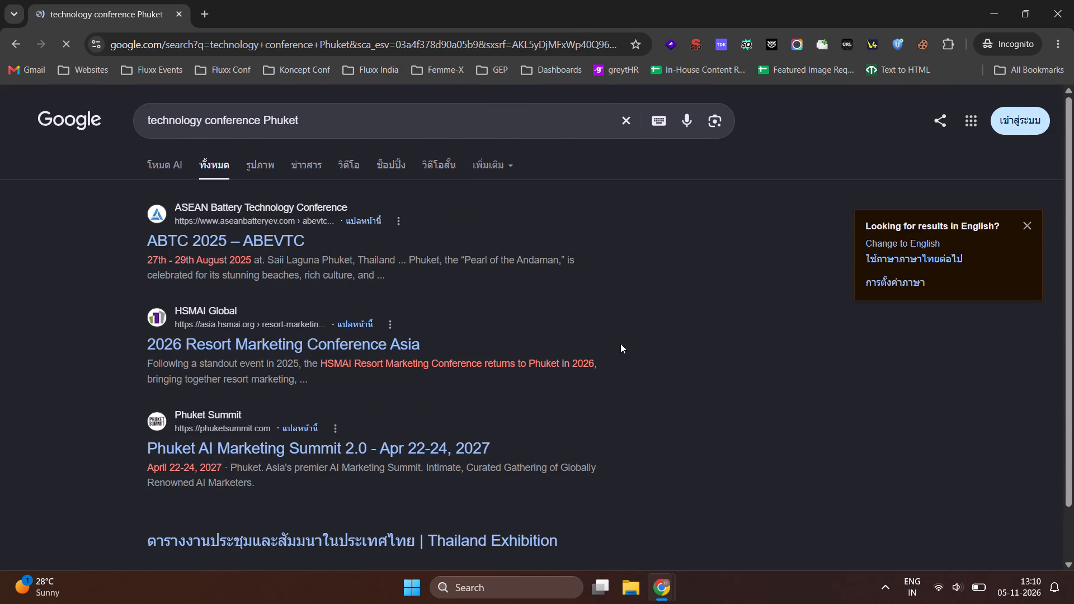
scroll(620, 343, down, 10)
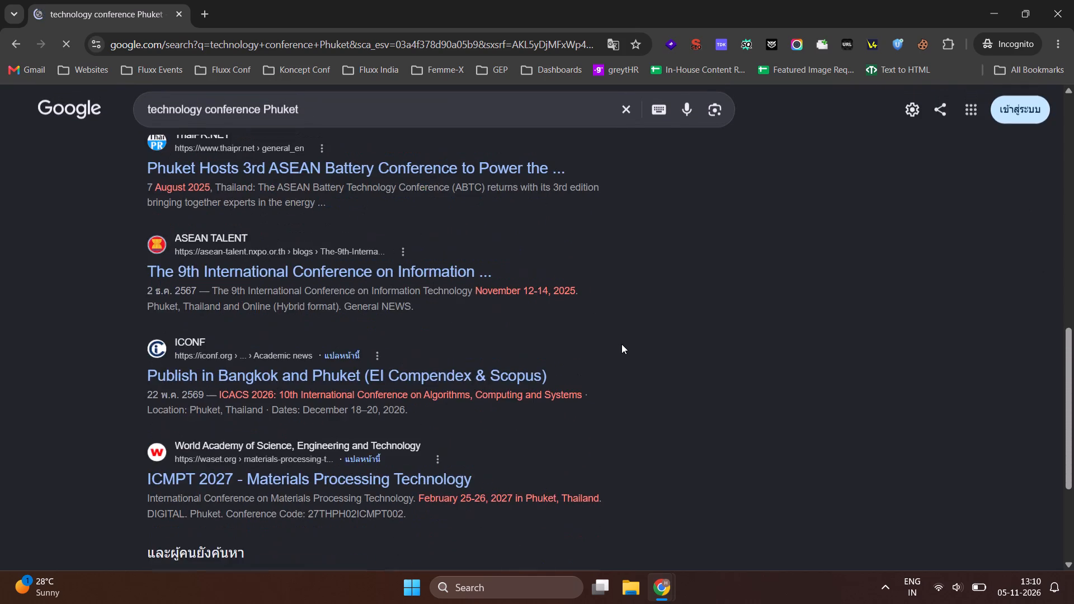
scroll(621, 344, down, 4)
key(ctrl+f)
key(Return)
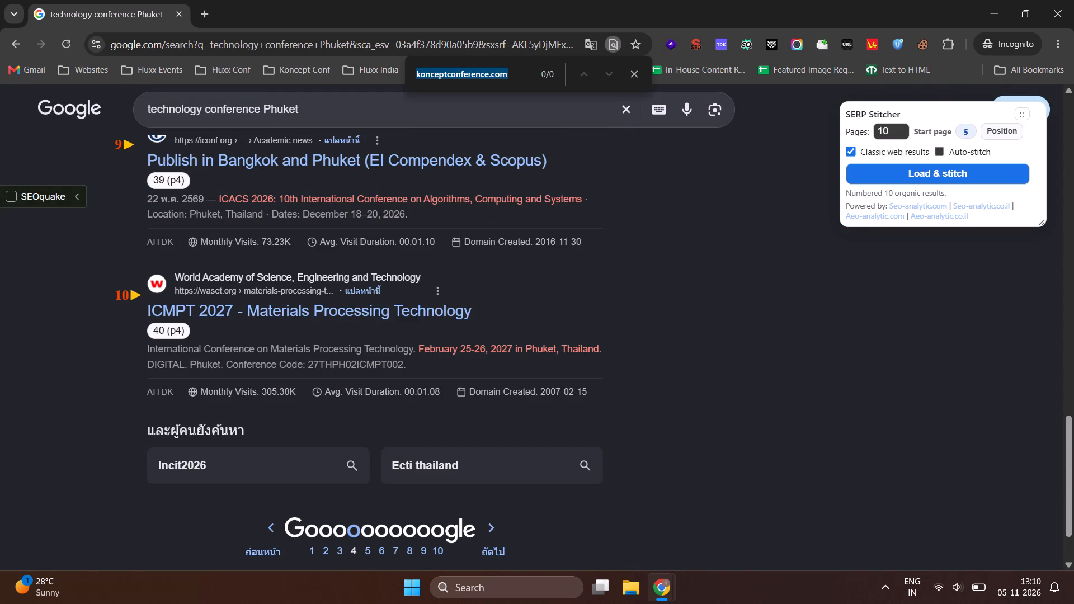
Open results page 5 for technology conference Phuket and search the page for konceptconference.com.
click(368, 551)
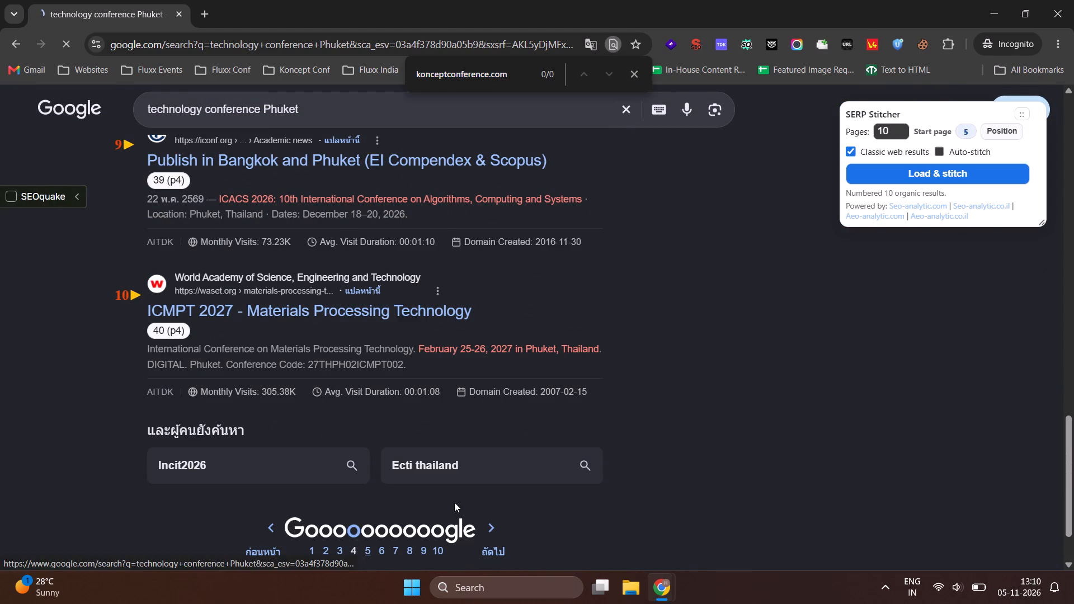
scroll(592, 361, down, 6)
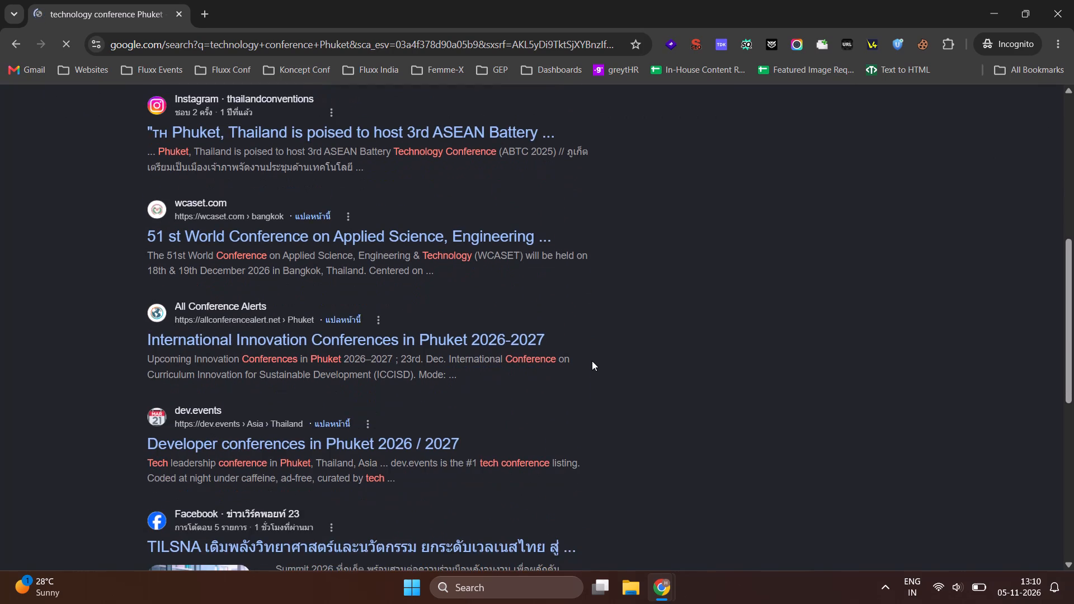
scroll(592, 361, down, 8)
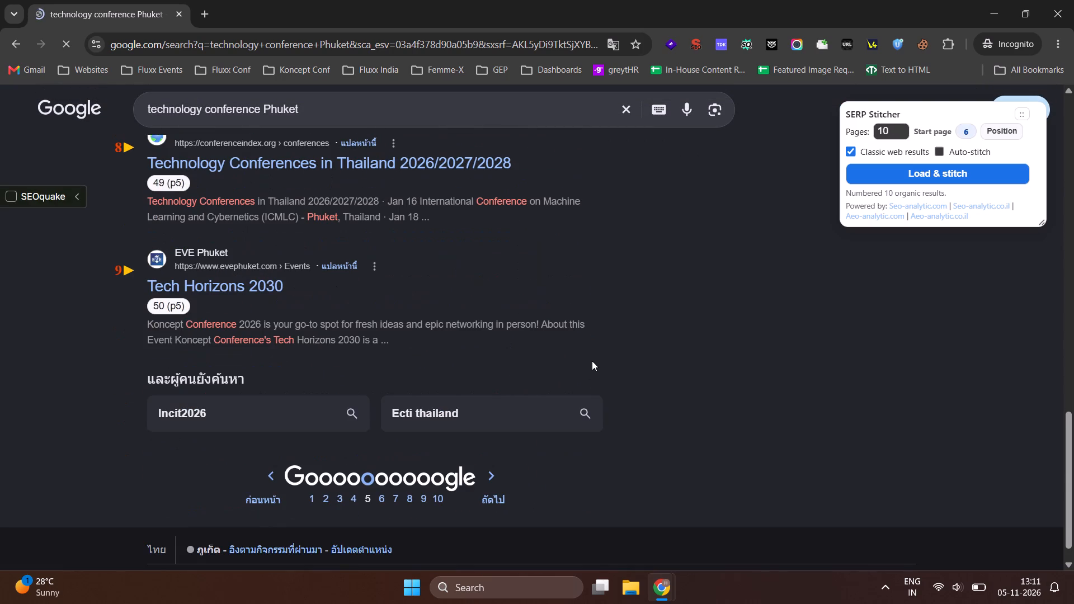
key(ctrl+f)
key(Return)
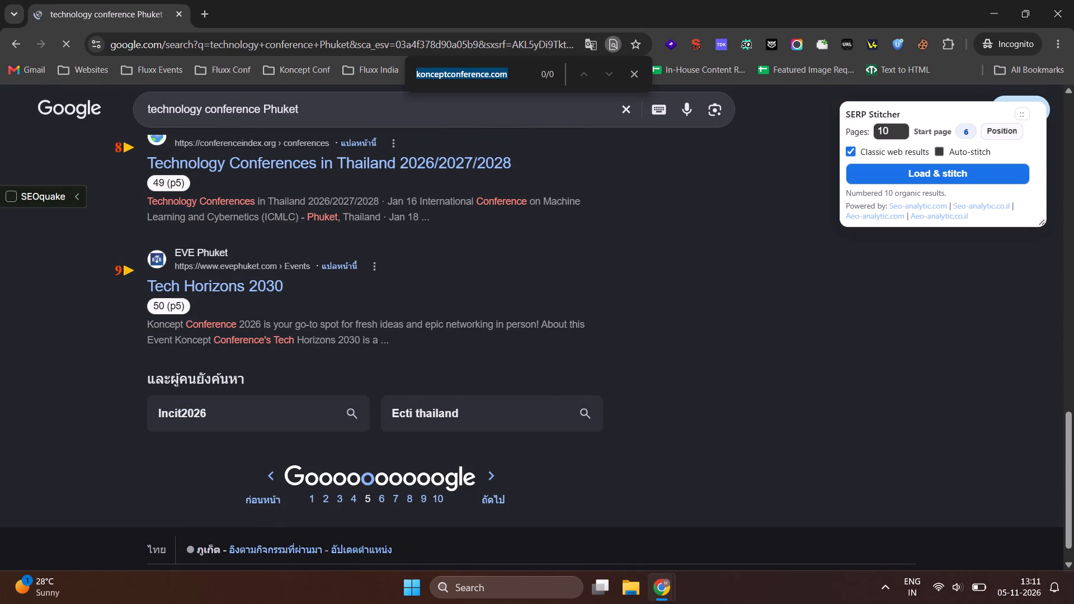
Open results page 6 for technology conference Phuket and look through its listings for Koncept Conference's website.
click(384, 499)
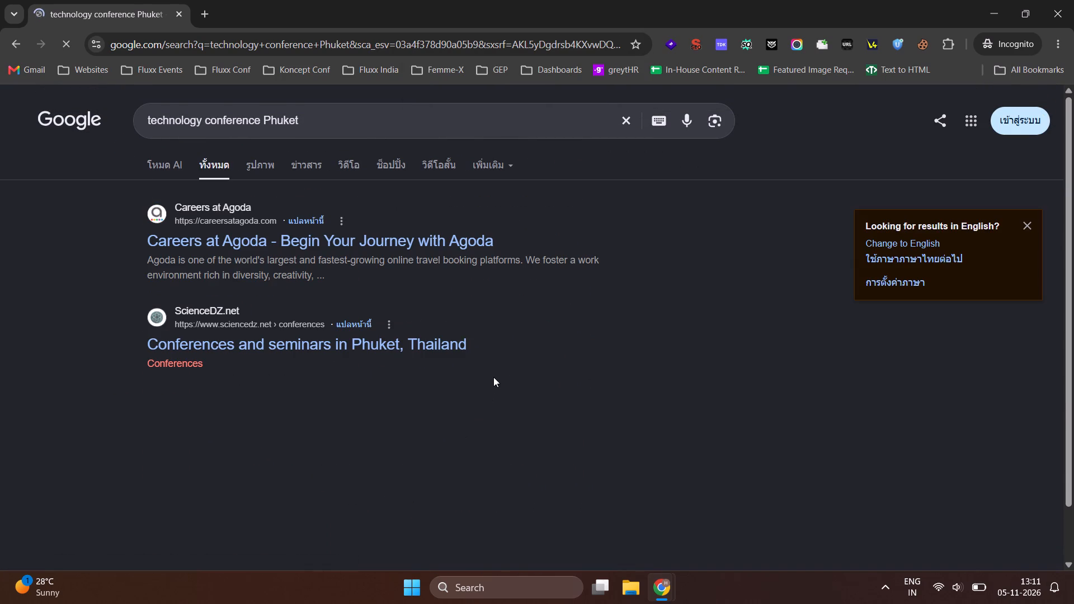
scroll(493, 377, down, 7)
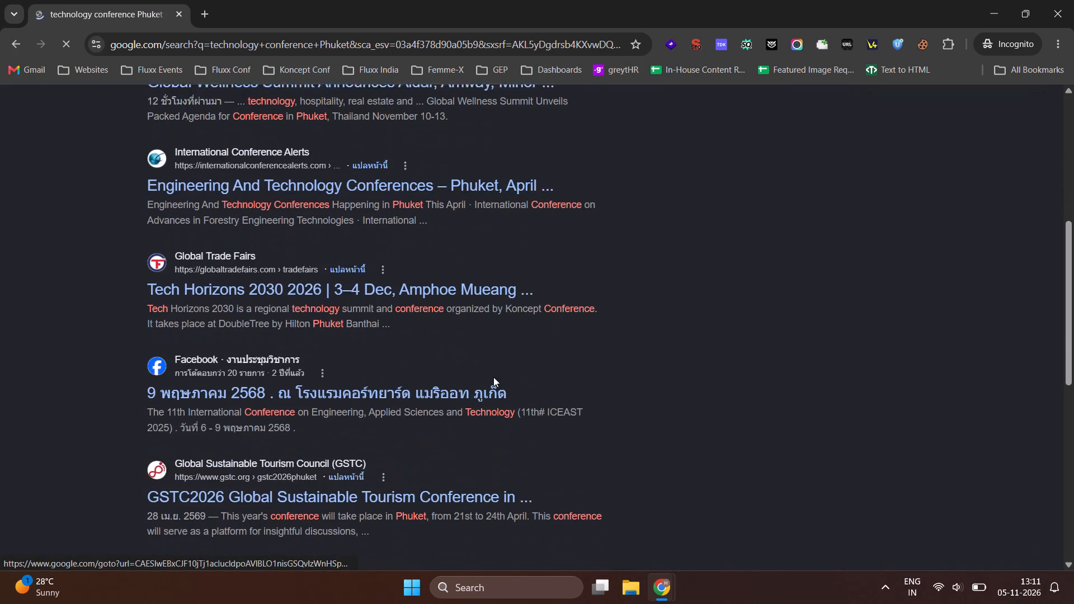
scroll(493, 377, down, 6)
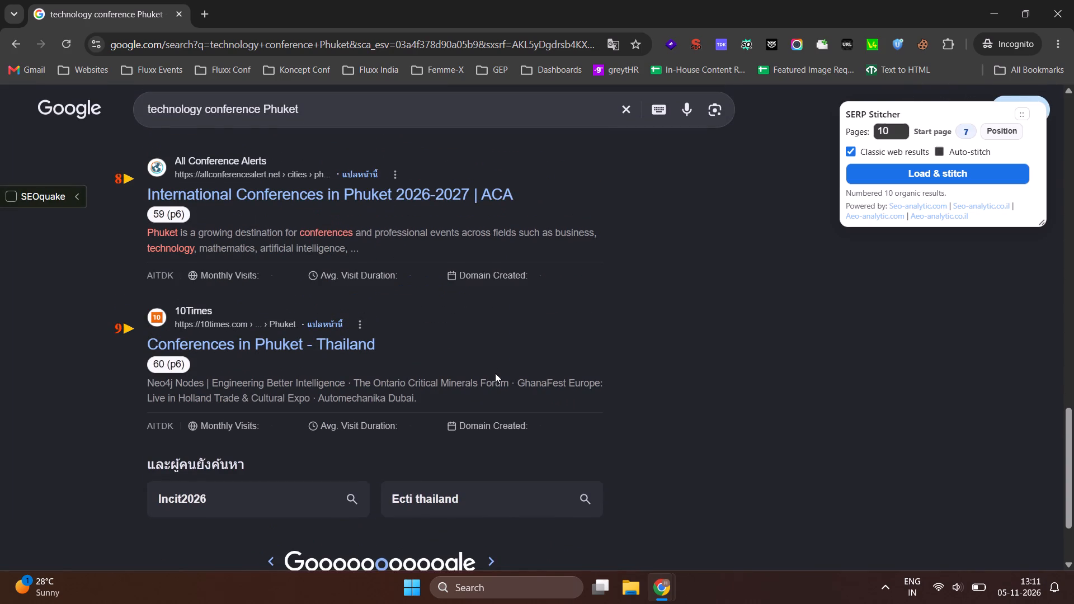
scroll(495, 373, down, 3)
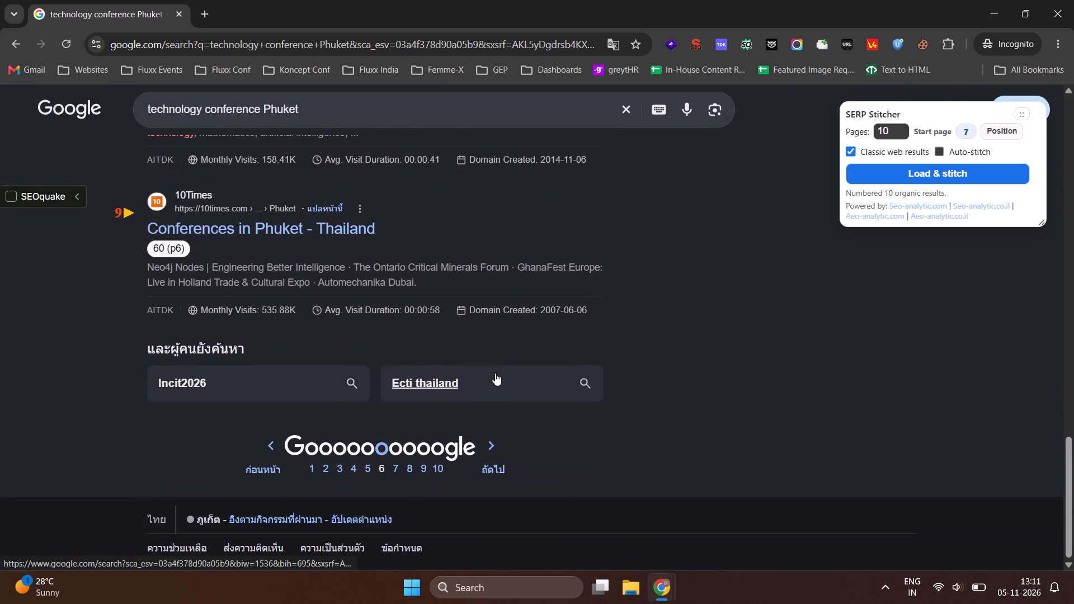
scroll(495, 373, down, 2)
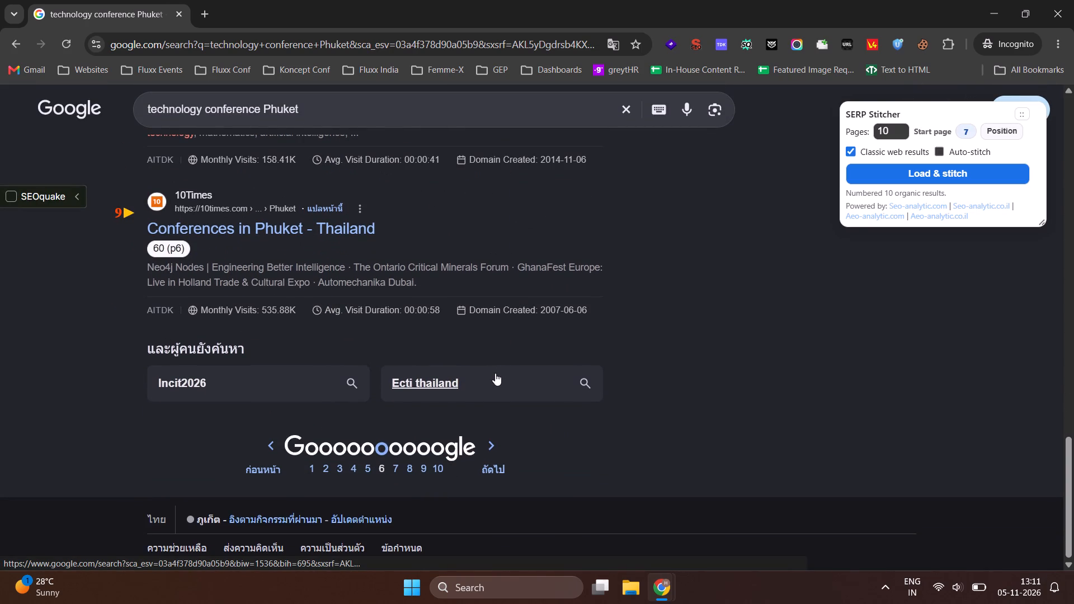